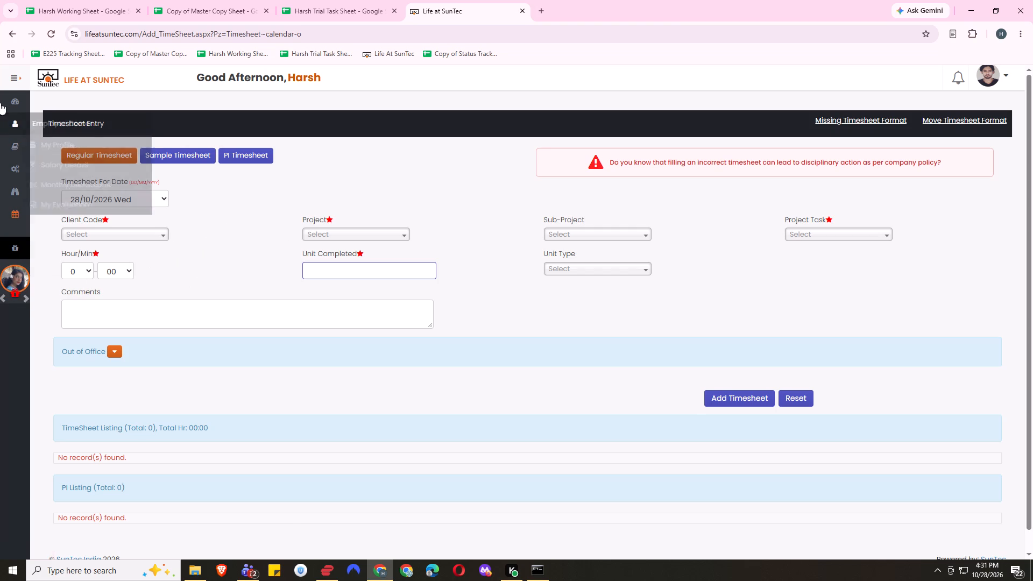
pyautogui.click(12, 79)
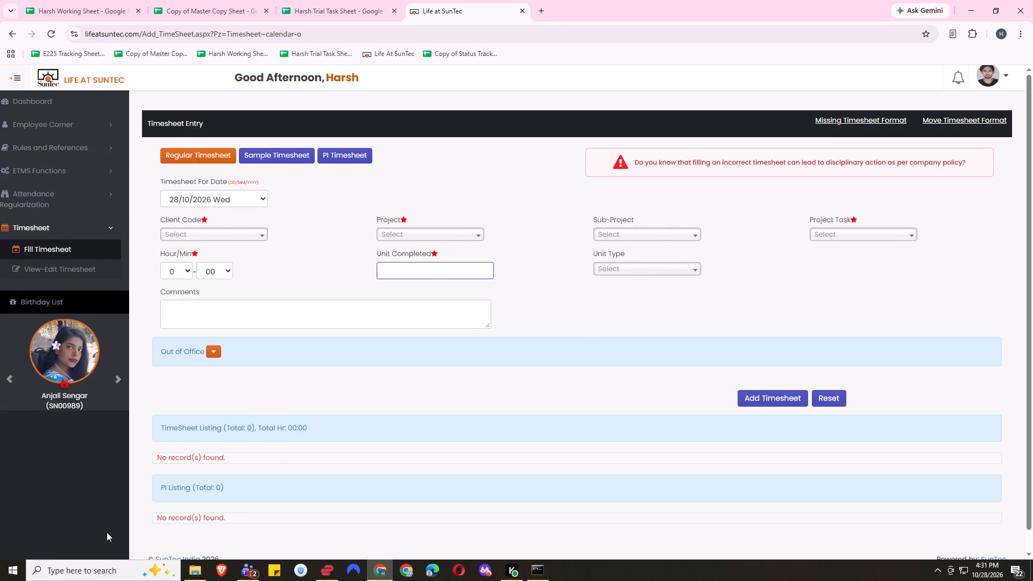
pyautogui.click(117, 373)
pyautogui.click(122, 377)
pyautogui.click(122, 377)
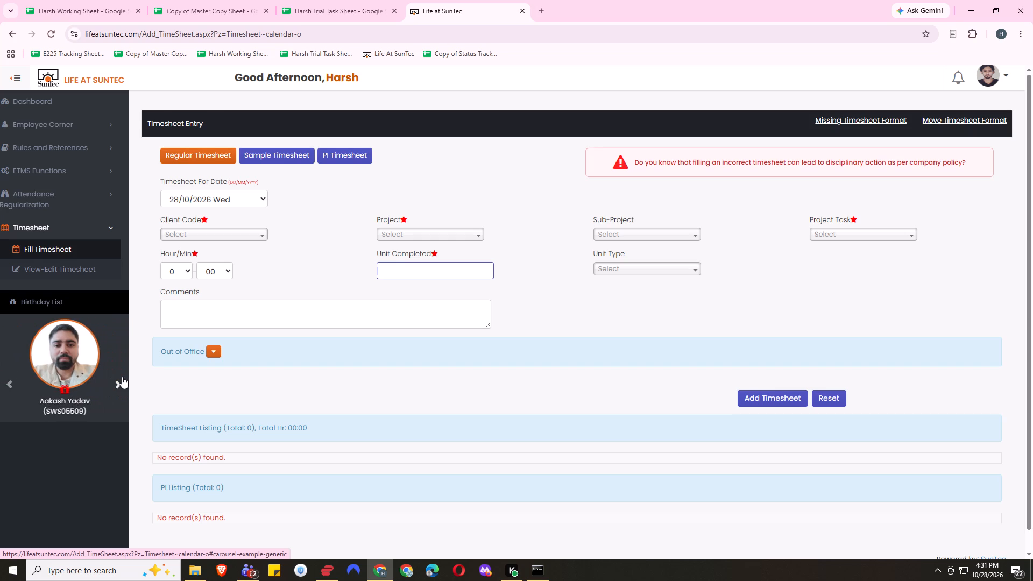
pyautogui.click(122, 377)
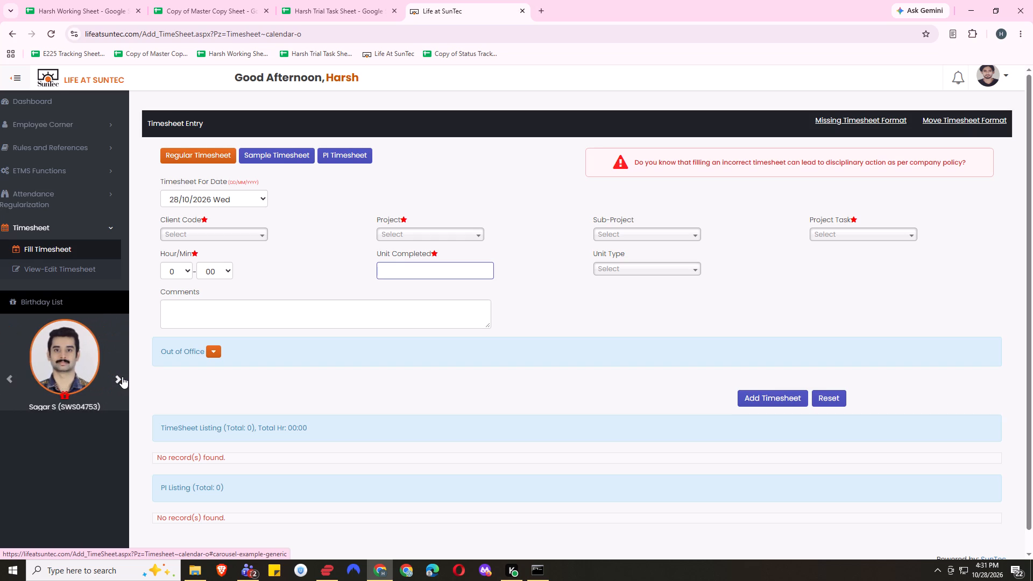
# Open the dashboard to review the recent timesheet entries.
pyautogui.click(51, 95)
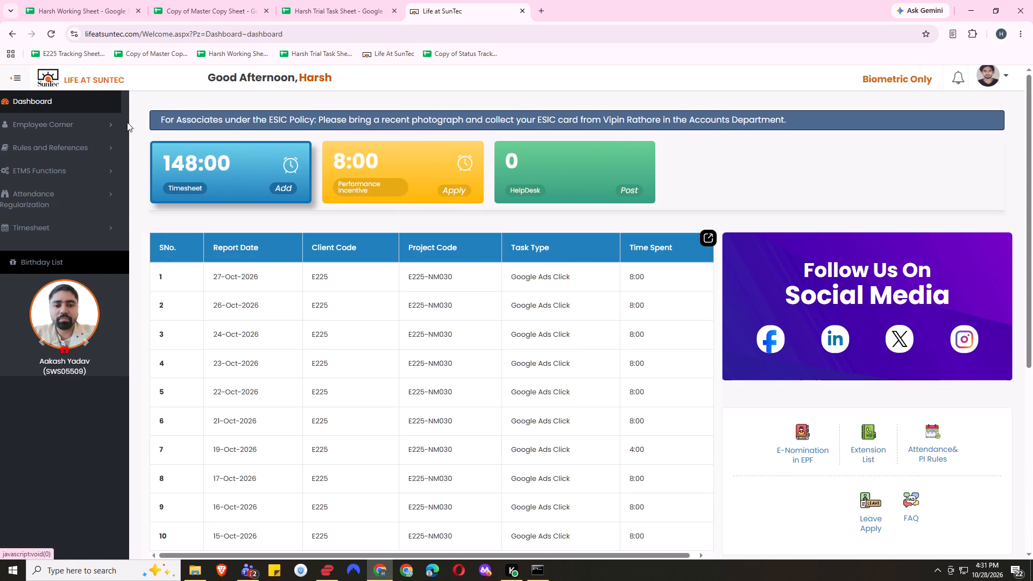
pyautogui.click(137, 109)
pyautogui.click(9, 77)
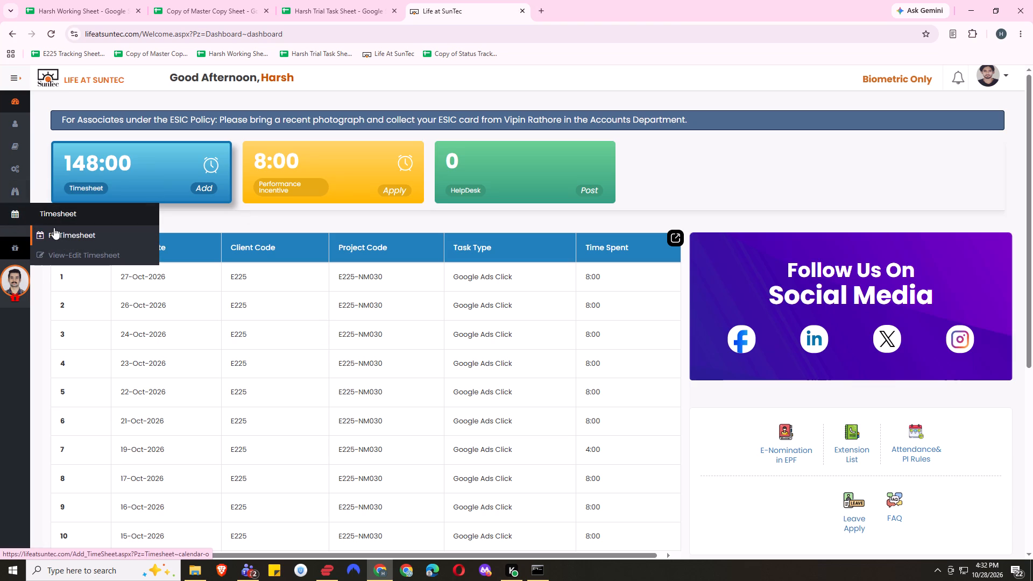
# Open the timesheet entry form and select client code E225, project E225-NM030 and project task Google Ads Click.
pyautogui.click(69, 233)
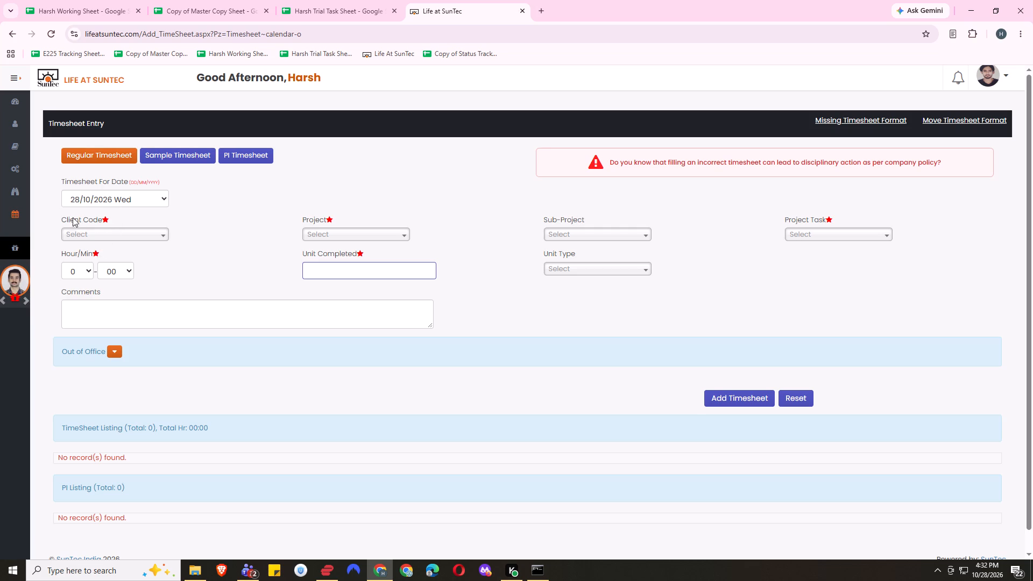
pyautogui.click(144, 232)
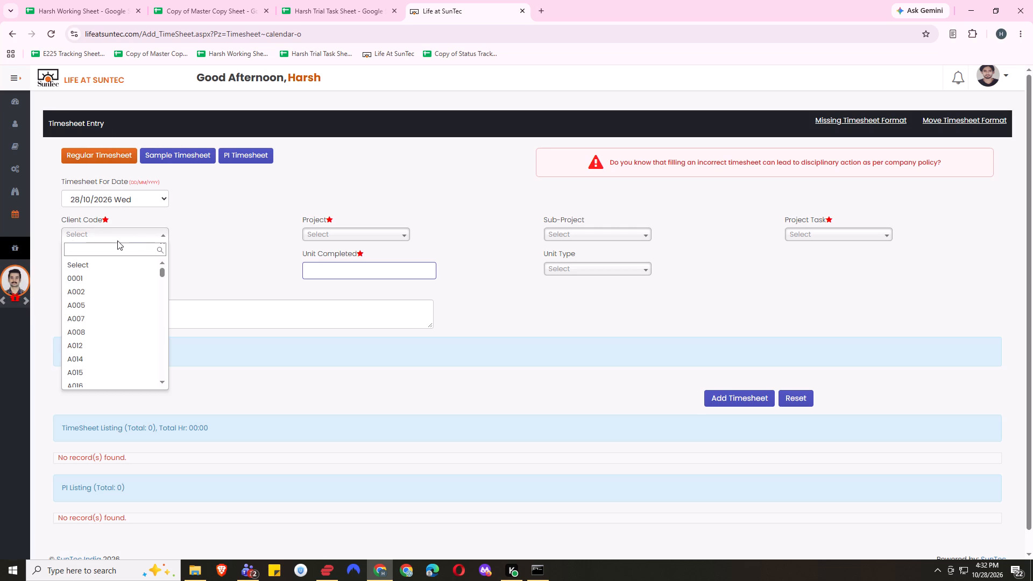
pyautogui.press('e')
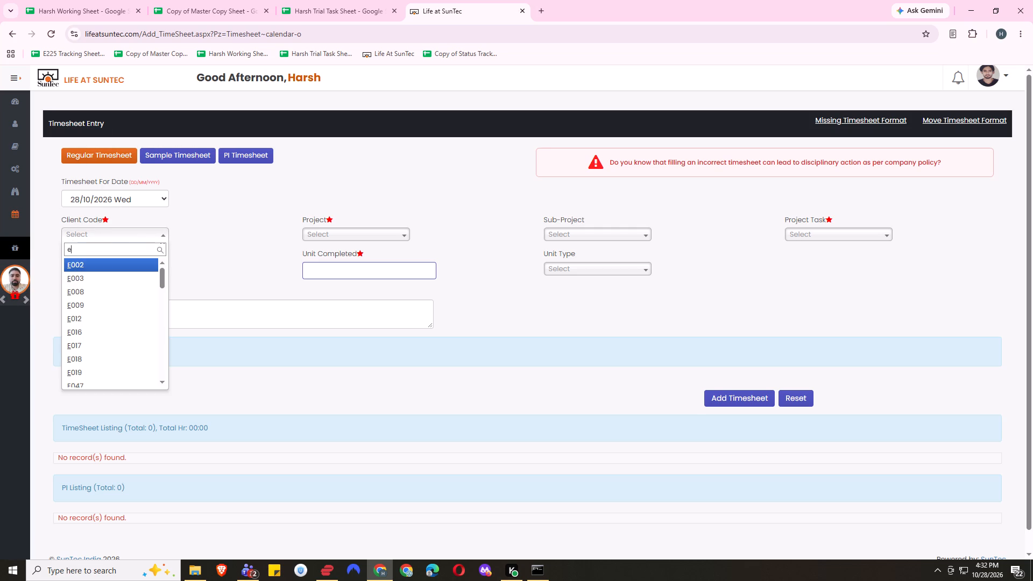
pyautogui.write('22')
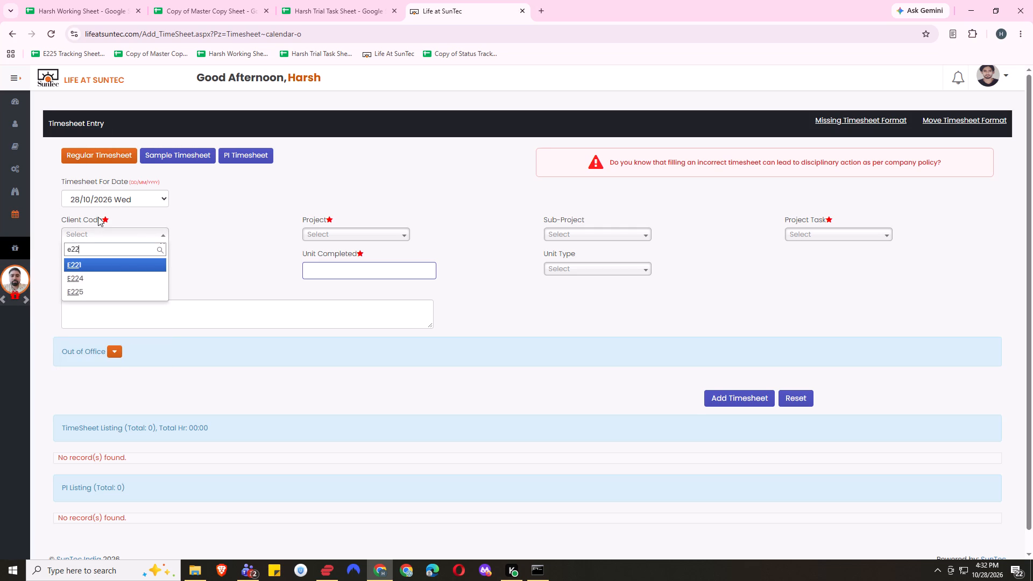
pyautogui.click(133, 289)
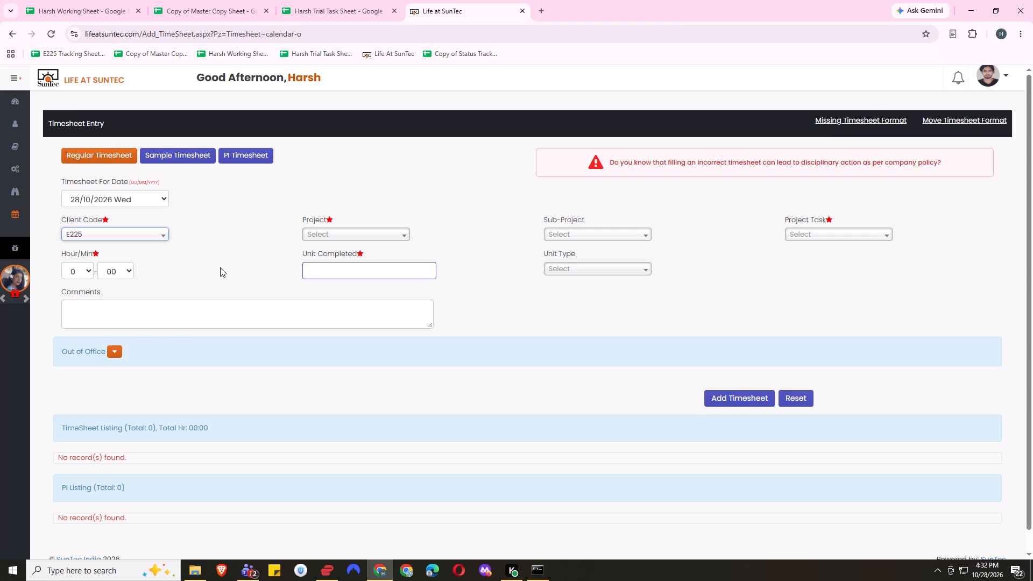
pyautogui.click(380, 232)
pyautogui.click(380, 275)
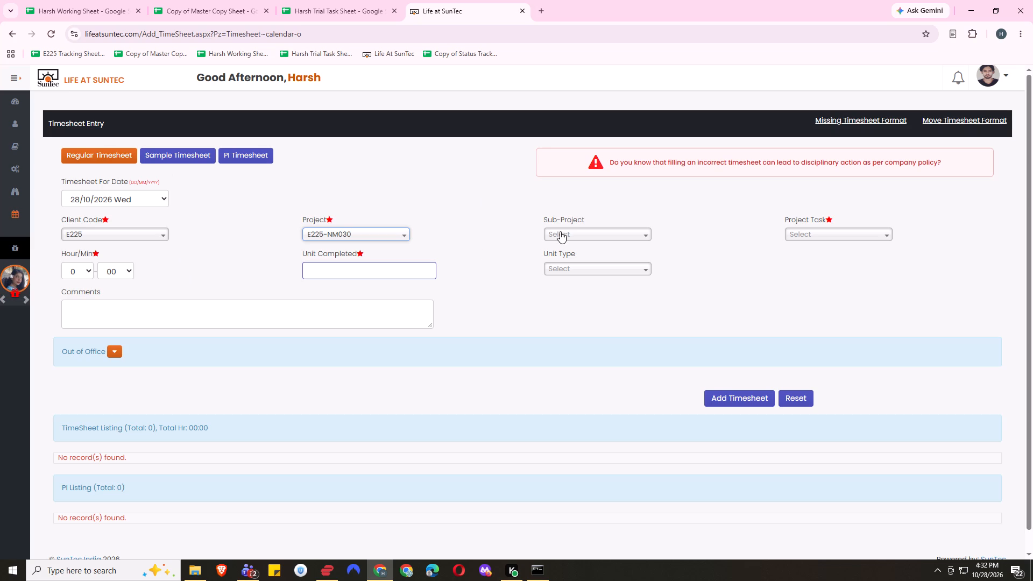
pyautogui.click(851, 237)
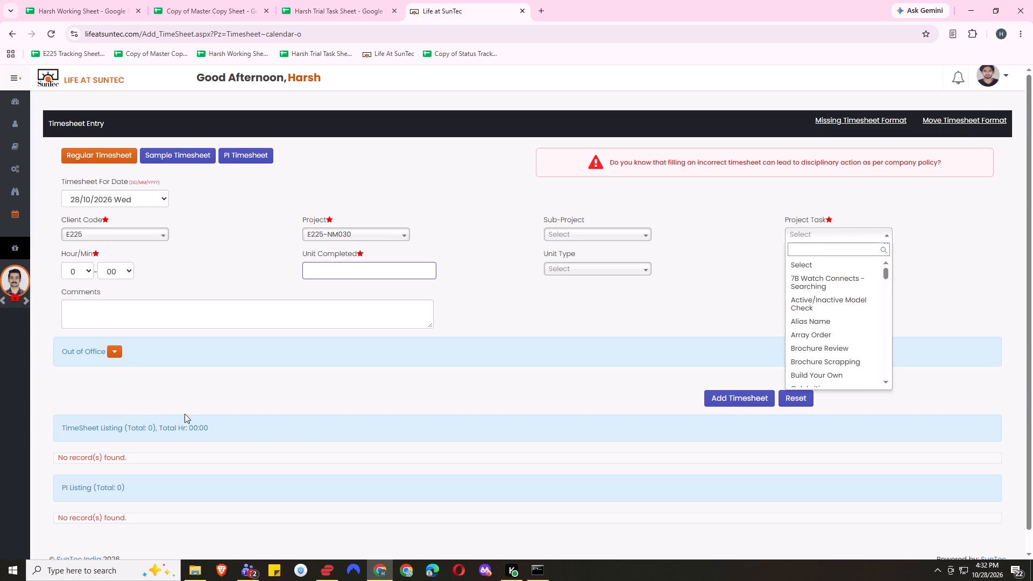
pyautogui.write('goo')
pyautogui.click(863, 263)
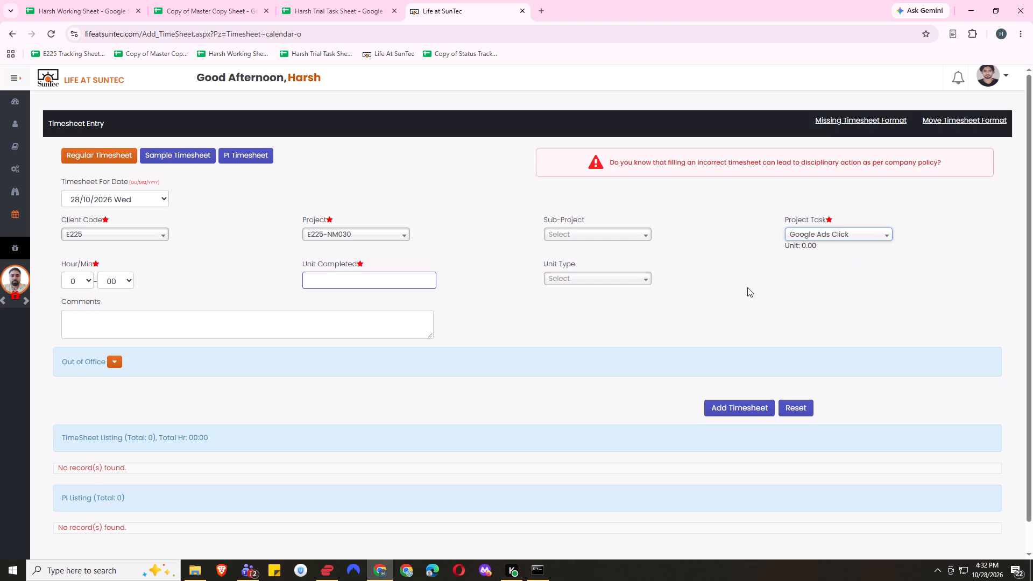
# Set the time spent to 6 hours.
pyautogui.click(84, 276)
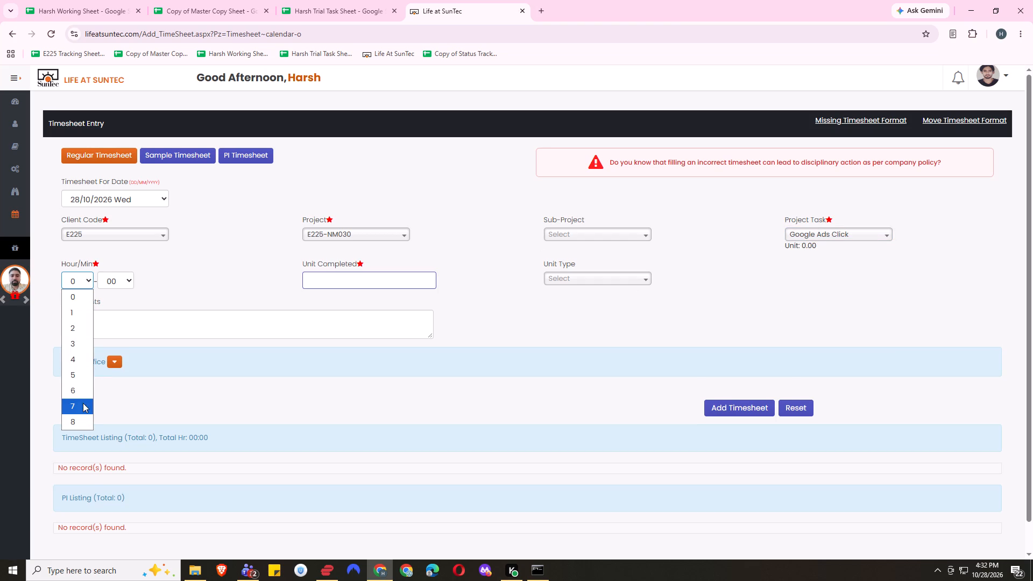
pyautogui.click(82, 392)
# Begin the timesheet comment with "Ads click =".
pyautogui.click(235, 318)
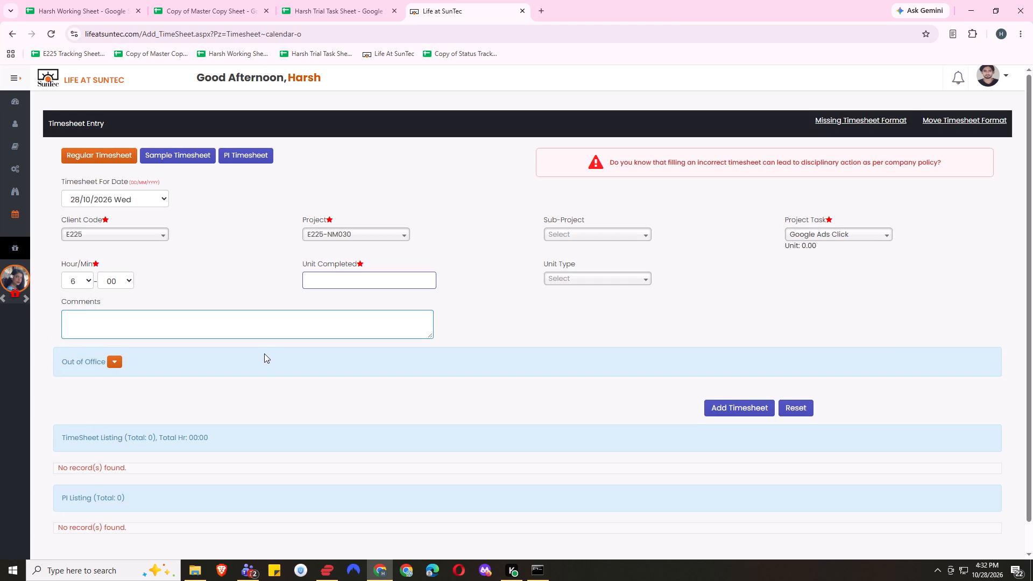
pyautogui.write('cl')
pyautogui.write('ick')
pyautogui.press('space')
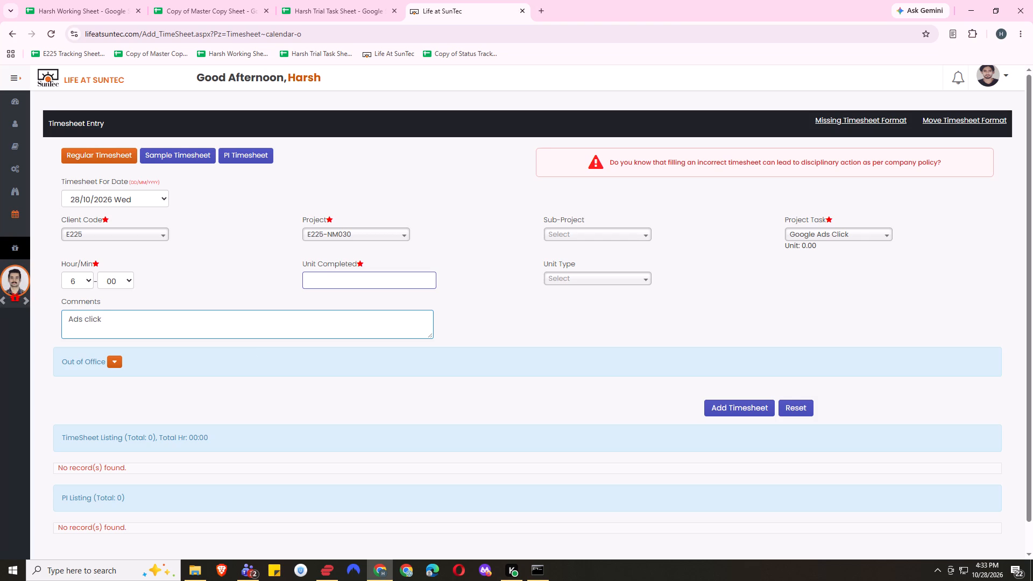
pyautogui.write('=')
pyautogui.press('space')
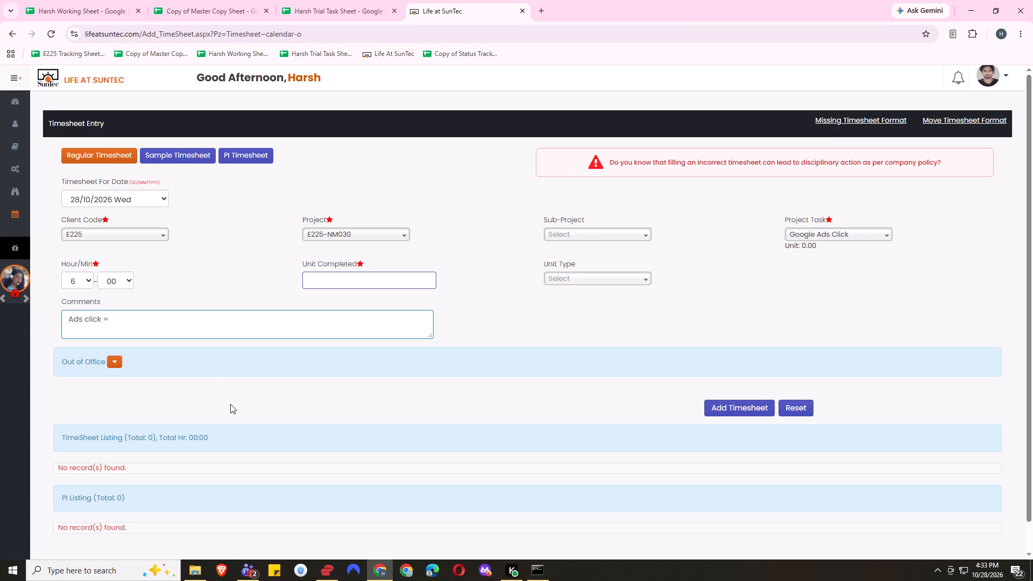
pyautogui.click(91, 279)
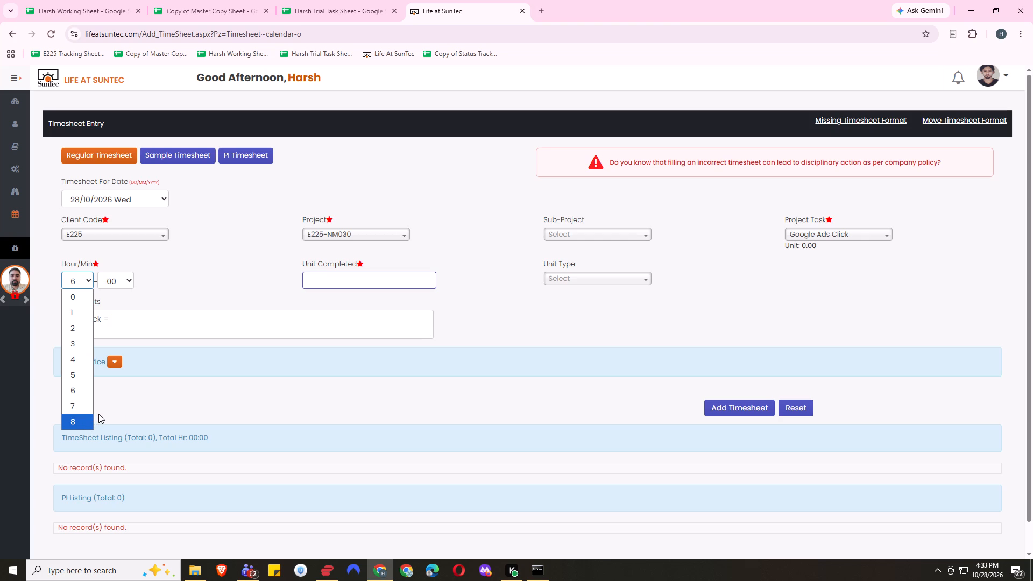
pyautogui.click(207, 277)
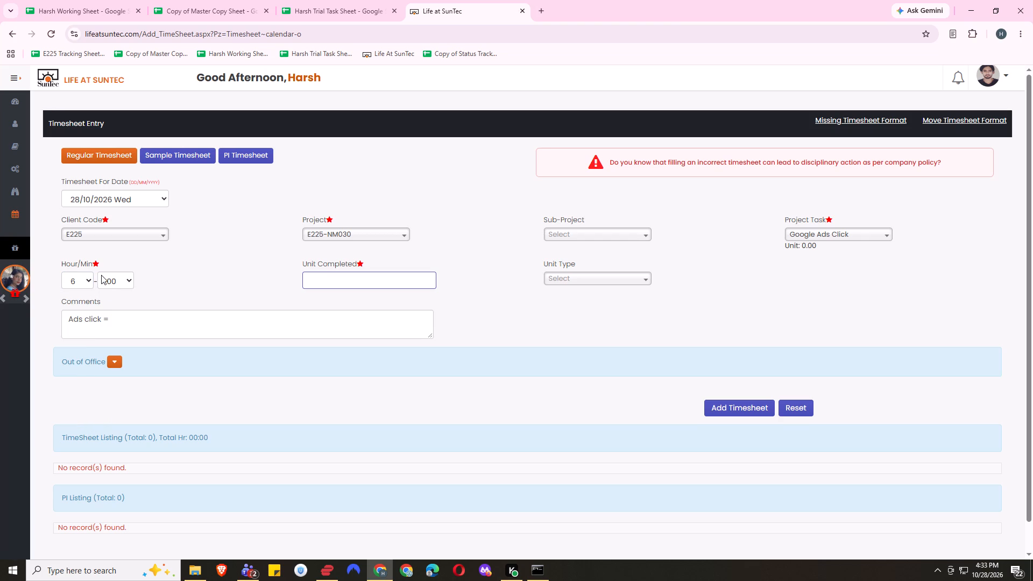
pyautogui.click(119, 325)
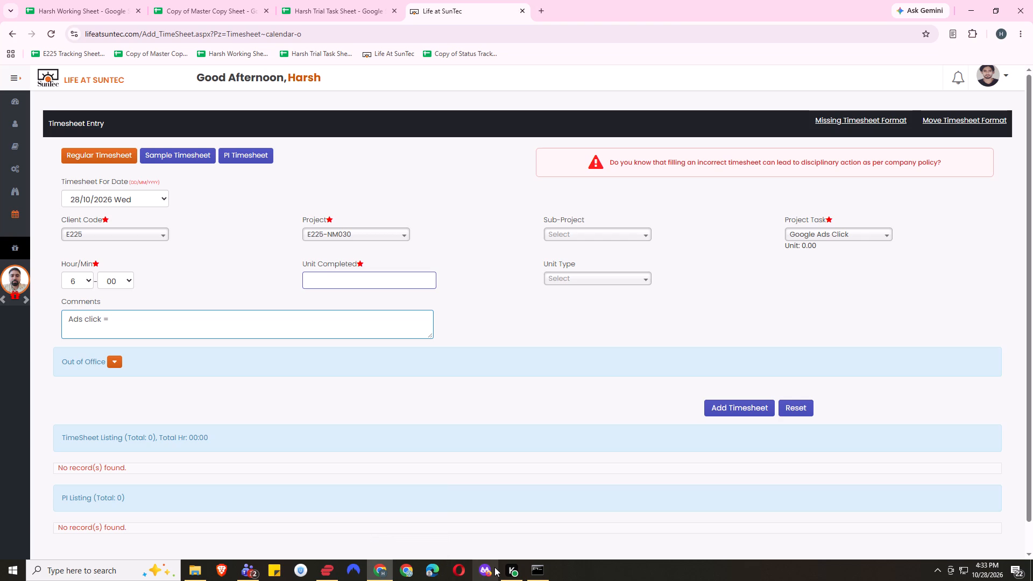
# Look up the day's ad click count on the Sheet Status sheet of Copy of Master Copy Sheet.
pyautogui.click(97, 0)
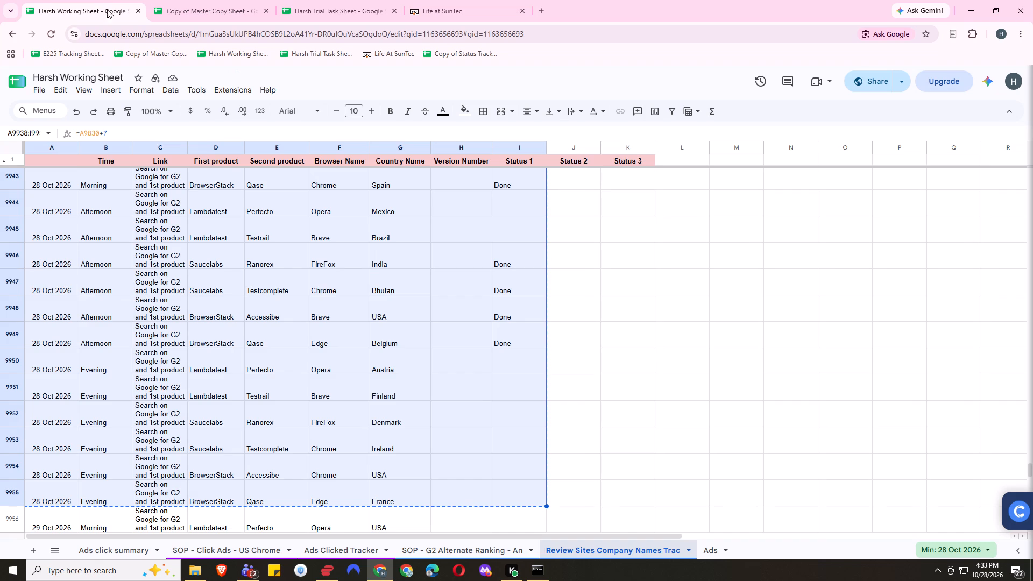
pyautogui.click(221, 6)
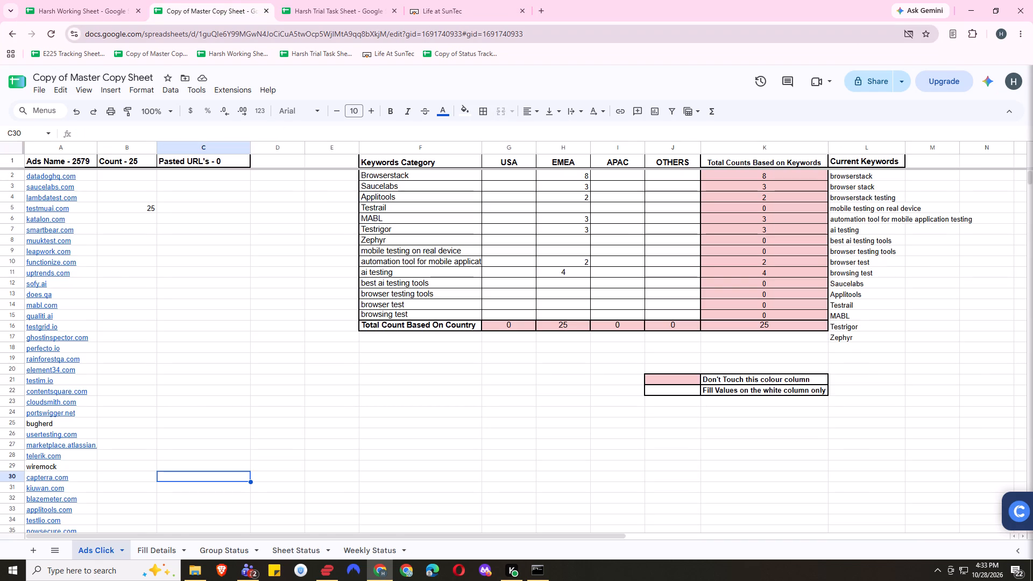
pyautogui.click(369, 544)
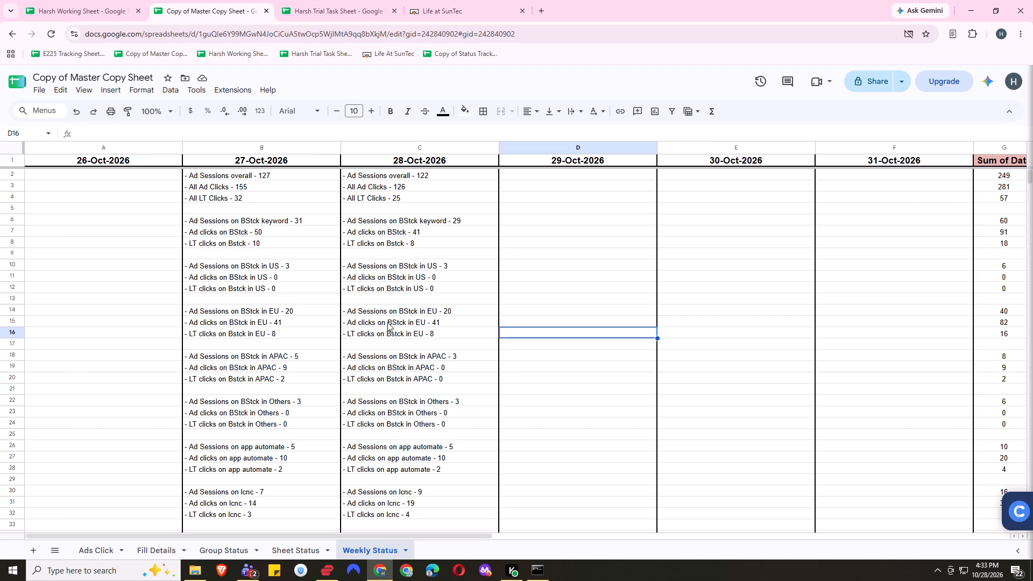
pyautogui.click(305, 552)
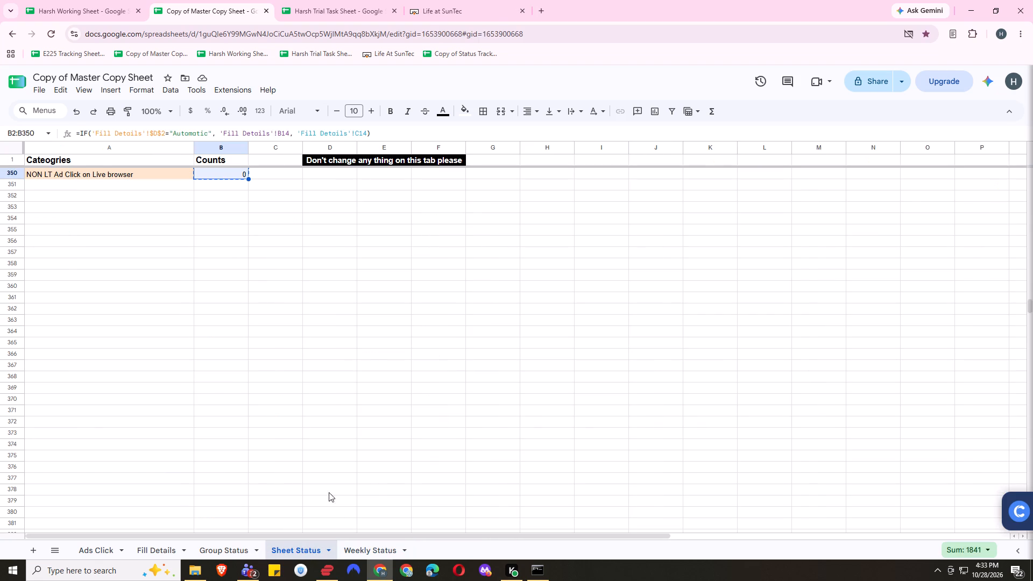
pyautogui.scroll(10, 342, 420)
pyautogui.scroll(20, 342, 420)
pyautogui.scroll(3, 342, 420)
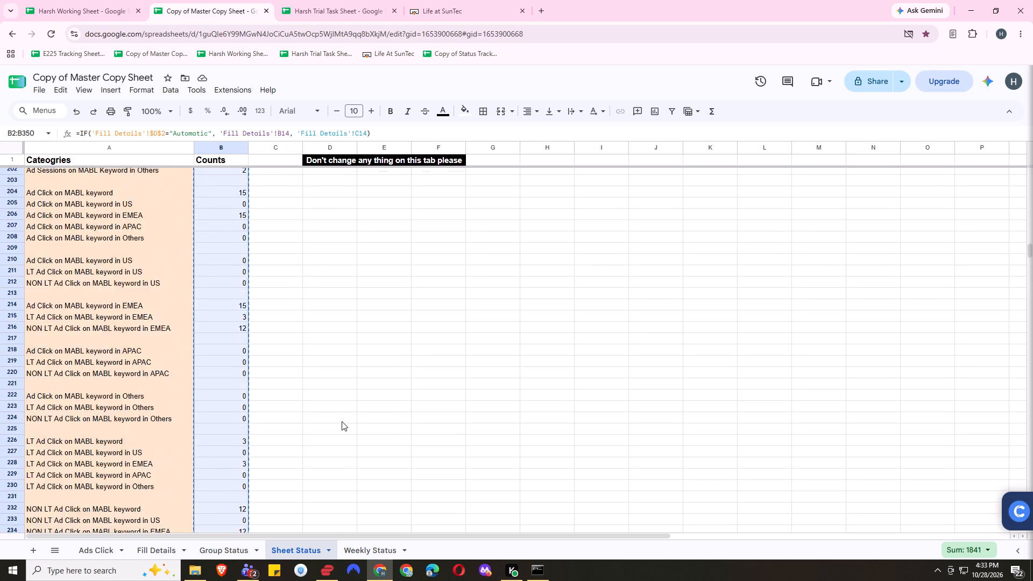
pyautogui.scroll(20, 342, 421)
pyautogui.scroll(20, 342, 421)
pyautogui.scroll(5, 342, 421)
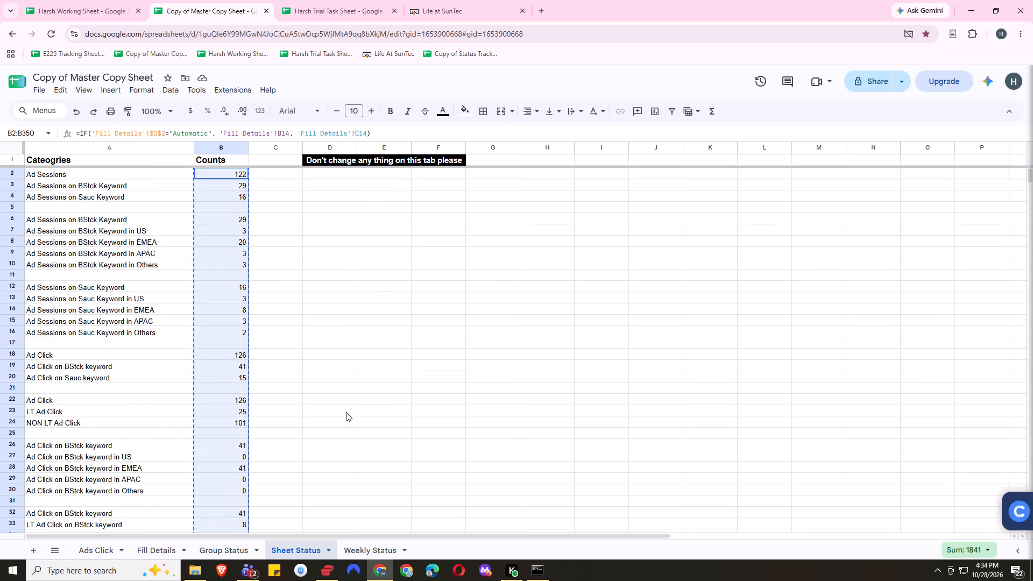
pyautogui.scroll(6, 346, 407)
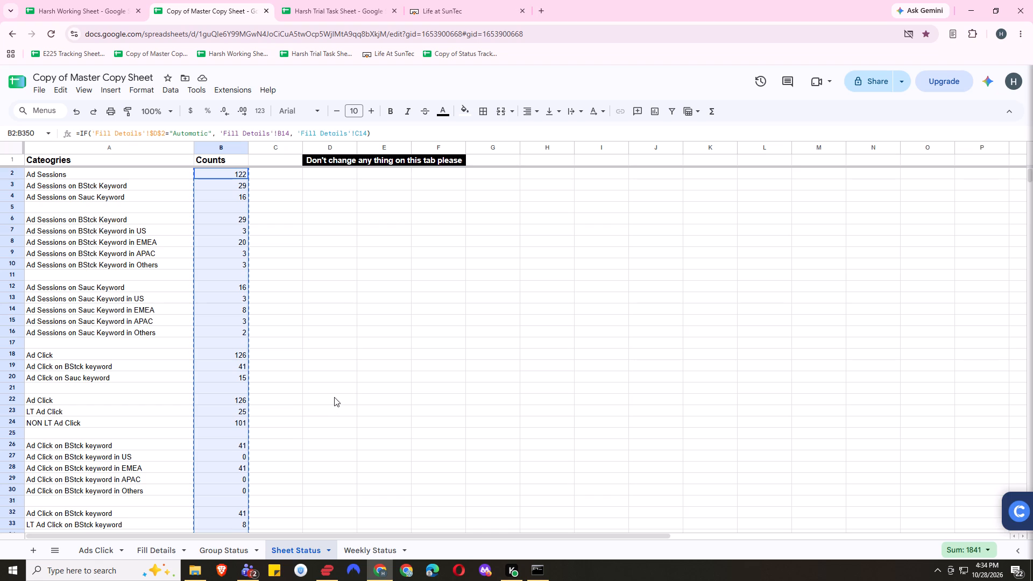
# Back in the timesheet form, complete the comment as "Ads click = 126" with "g2 = 12" on a second line.
pyautogui.click(443, 0)
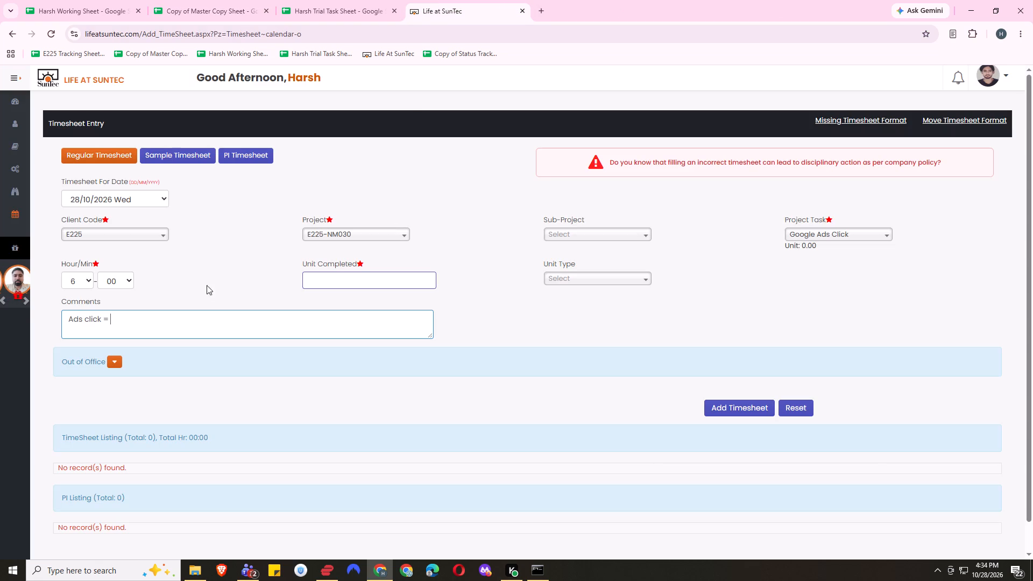
pyautogui.write('126')
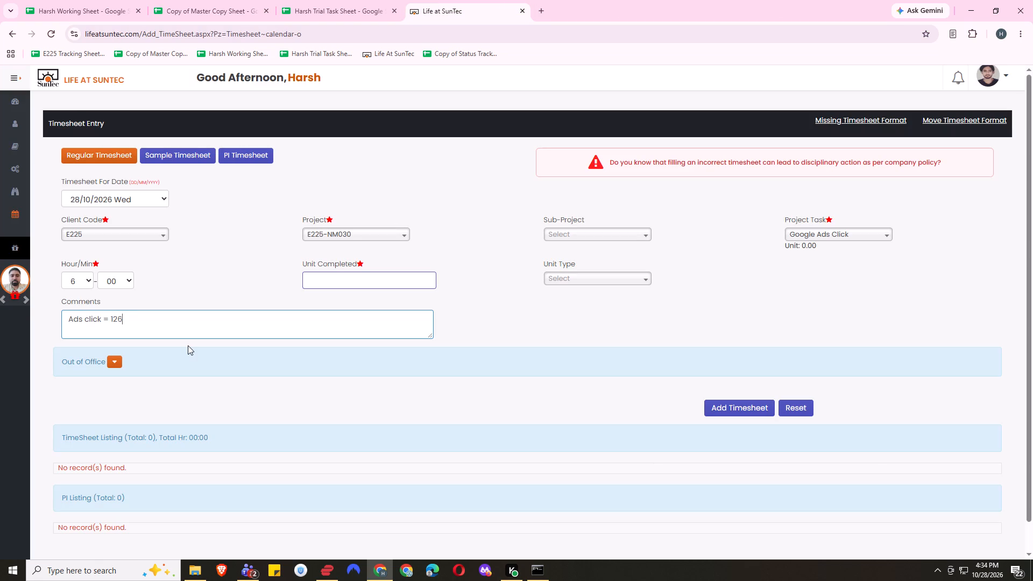
pyautogui.hotkey('shift', 'Return')
pyautogui.write('g2')
pyautogui.press('space')
pyautogui.write('= 12')
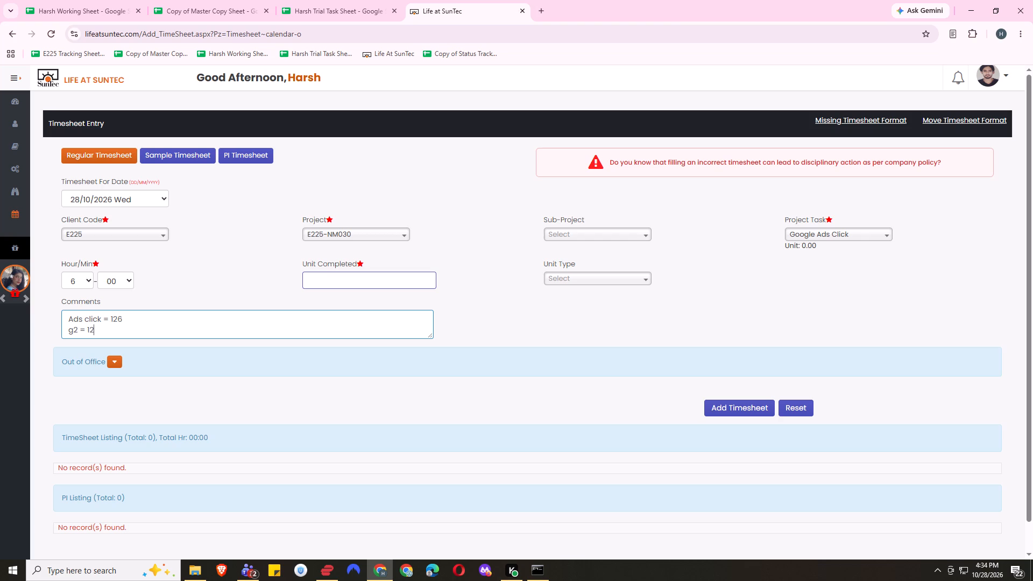
# Set the units completed to 138.
pyautogui.click(345, 280)
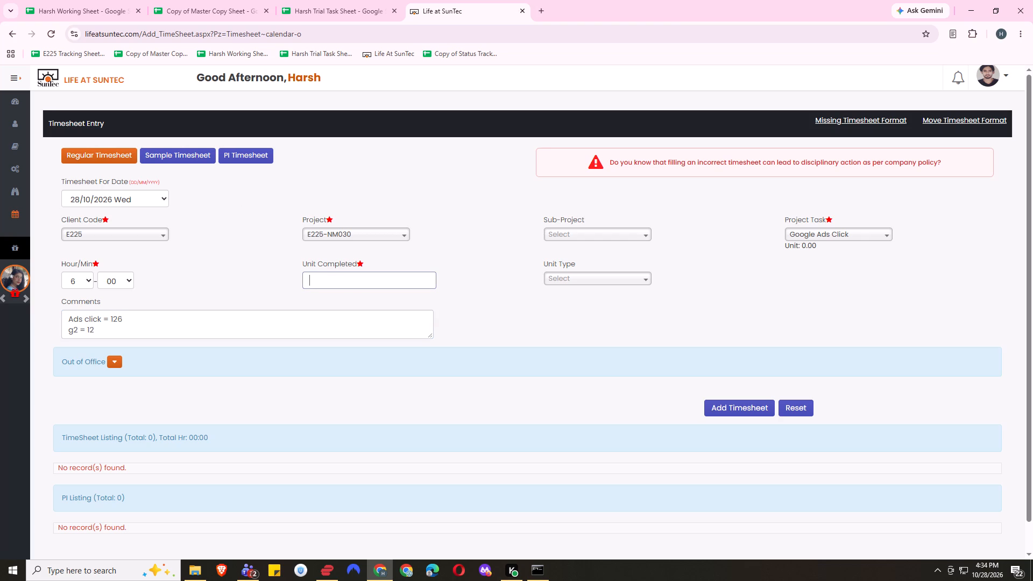
pyautogui.press('1')
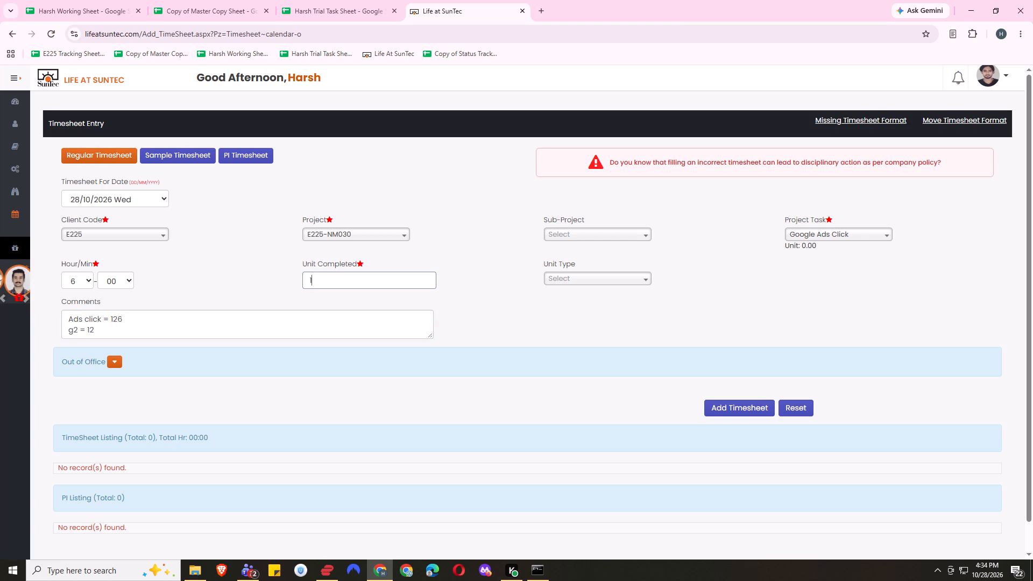
pyautogui.write('38')
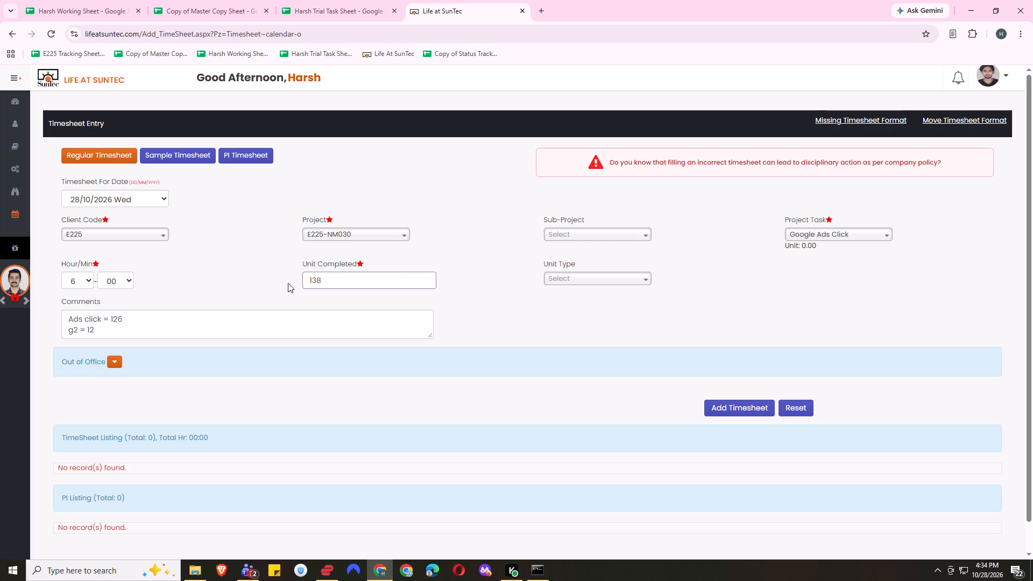
# Add the completed Google Ads Click entry to the timesheet listing.
pyautogui.click(721, 407)
# Add an out-of-office Leave entry of 2 hours 00 minutes to the timesheet with the comment "SRT".
pyautogui.scroll(-2, 229, 309)
pyautogui.click(118, 274)
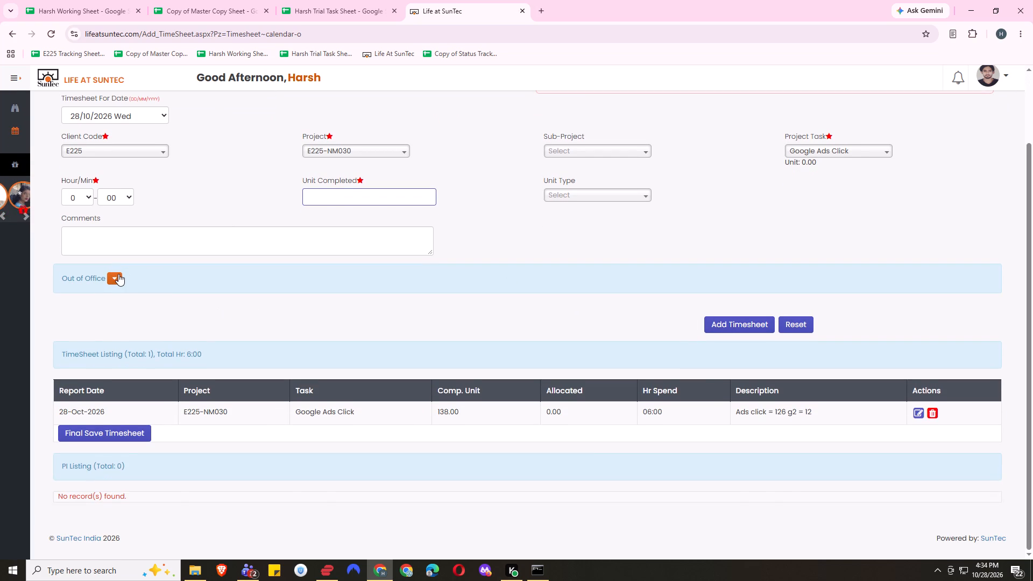
pyautogui.click(152, 321)
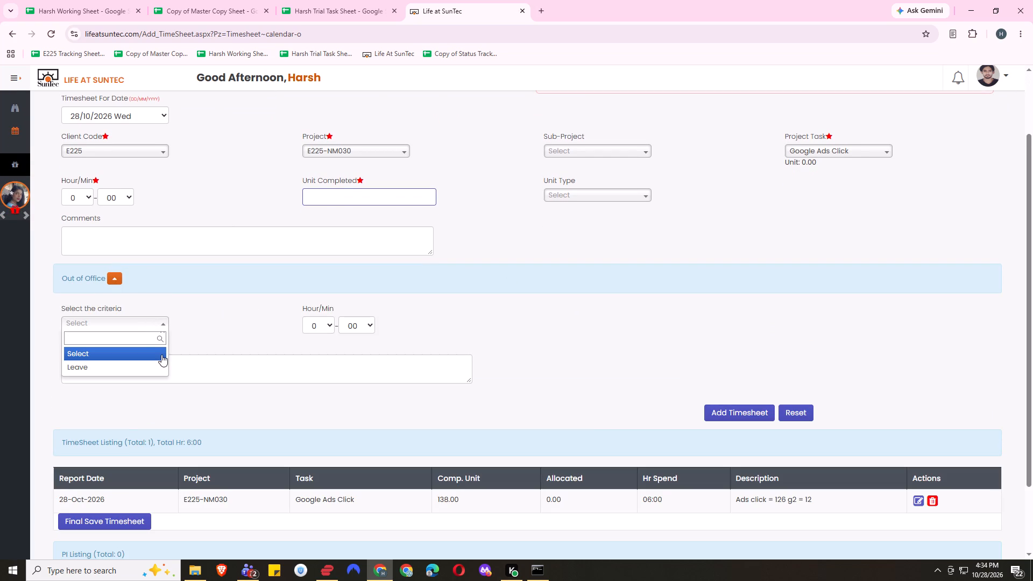
pyautogui.click(142, 363)
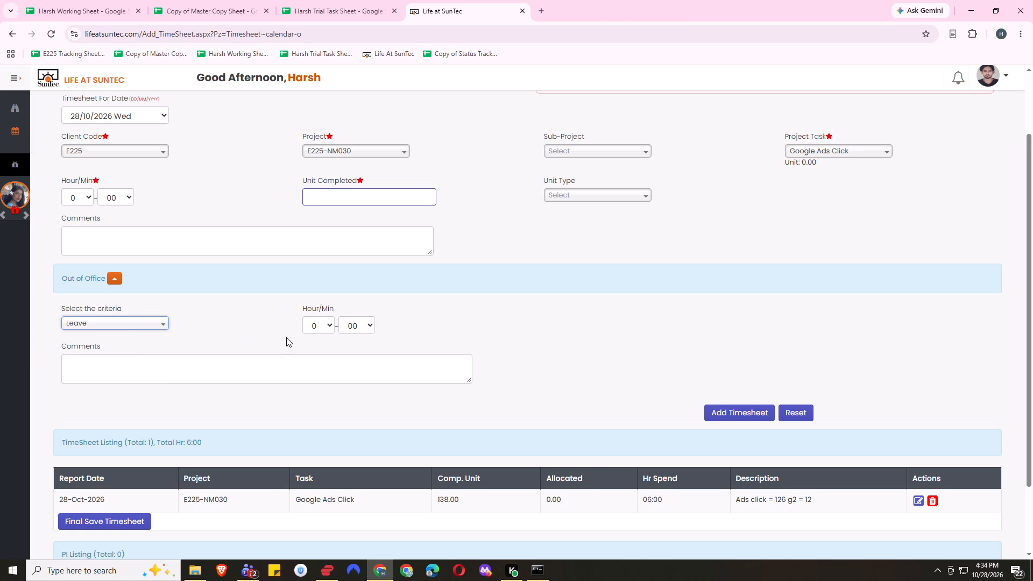
pyautogui.click(328, 321)
pyautogui.click(322, 368)
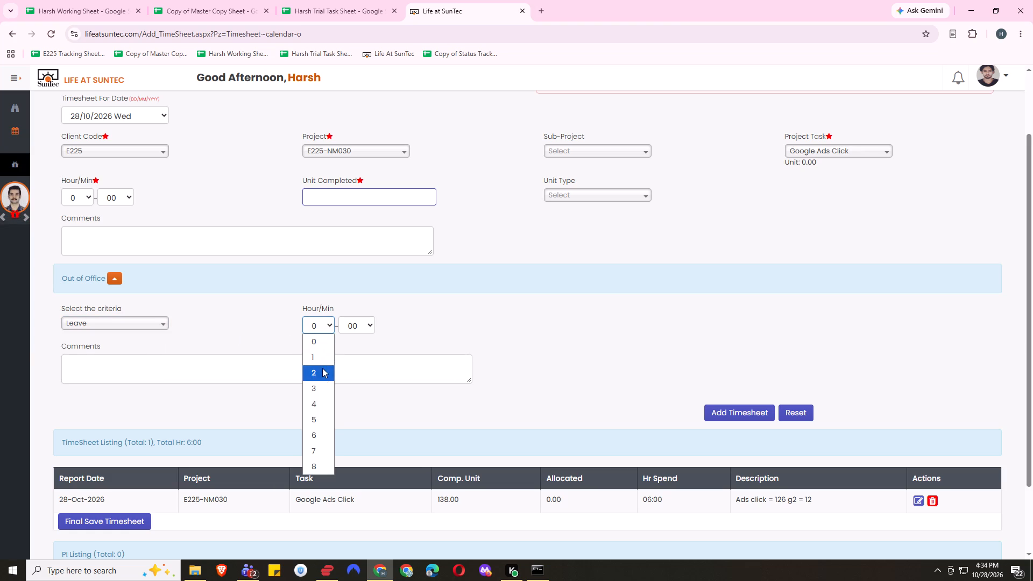
pyautogui.click(275, 365)
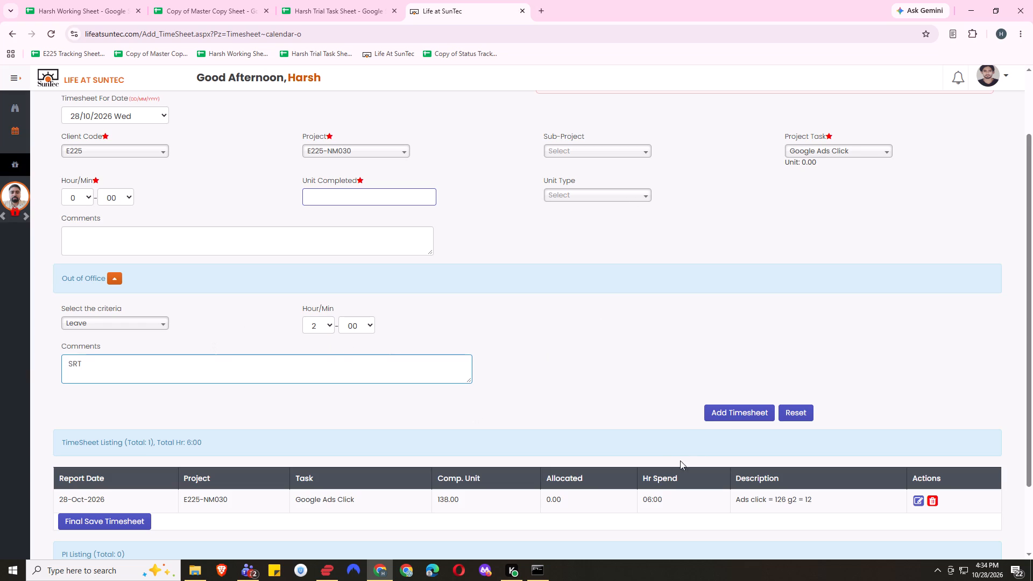
pyautogui.click(726, 414)
# Final-save the timesheet for 28/10/2026.
pyautogui.scroll(-4, 516, 382)
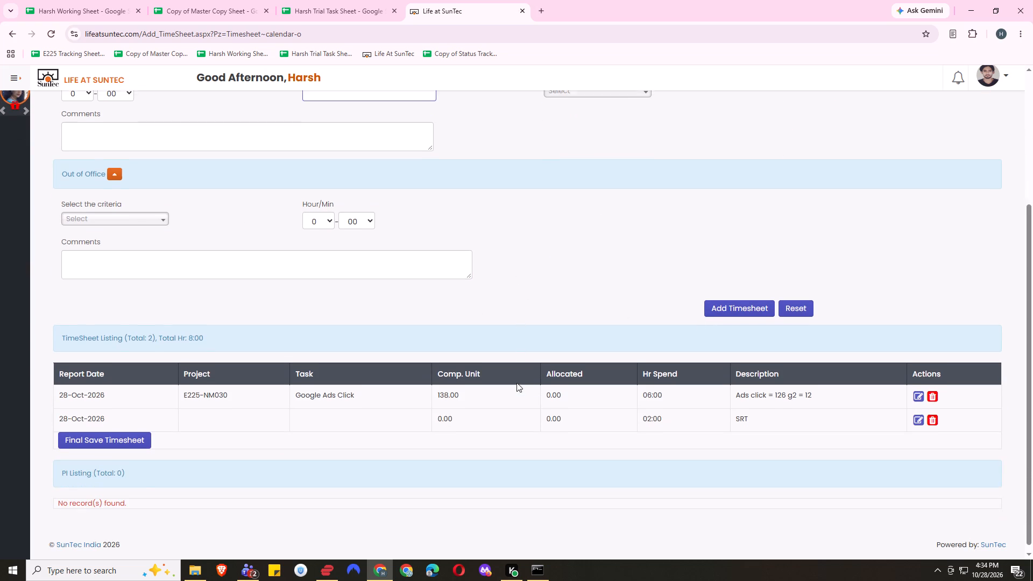
pyautogui.click(115, 433)
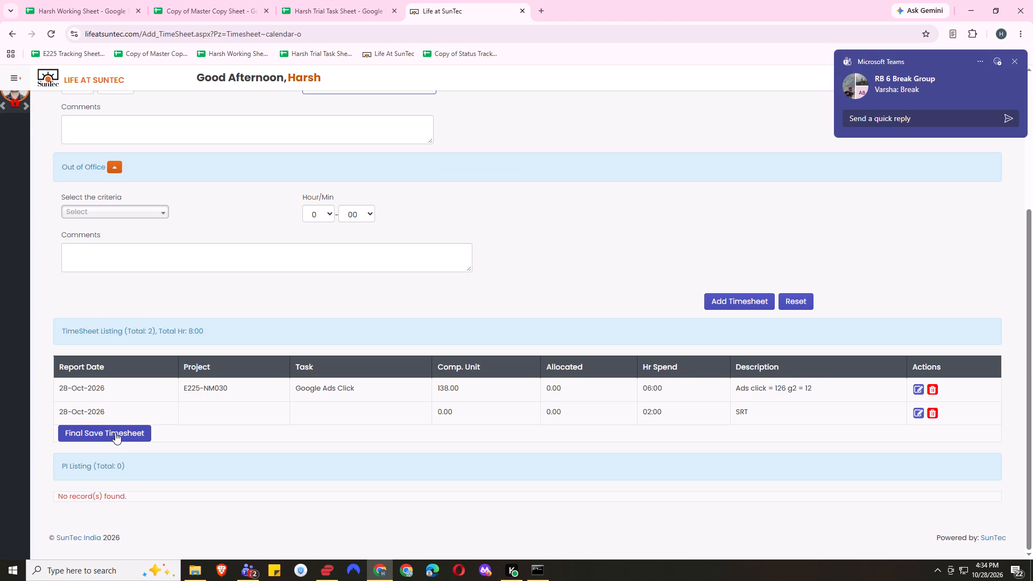
pyautogui.scroll(9, 180, 258)
pyautogui.scroll(-1, 179, 253)
pyautogui.scroll(8, 32, 204)
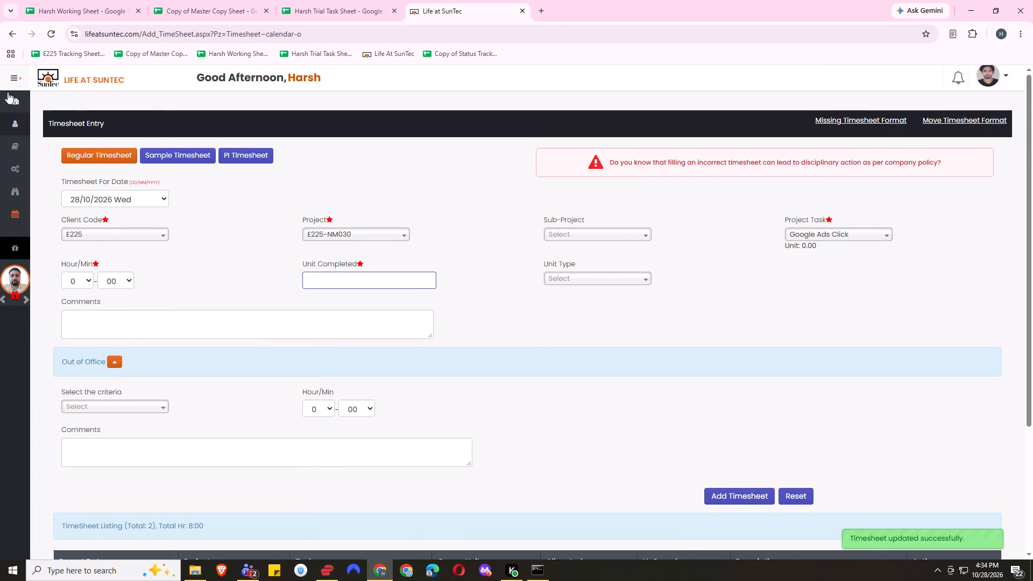
# Start a new leave application from the leave list and enter E225 as the project being worked on.
pyautogui.click(18, 105)
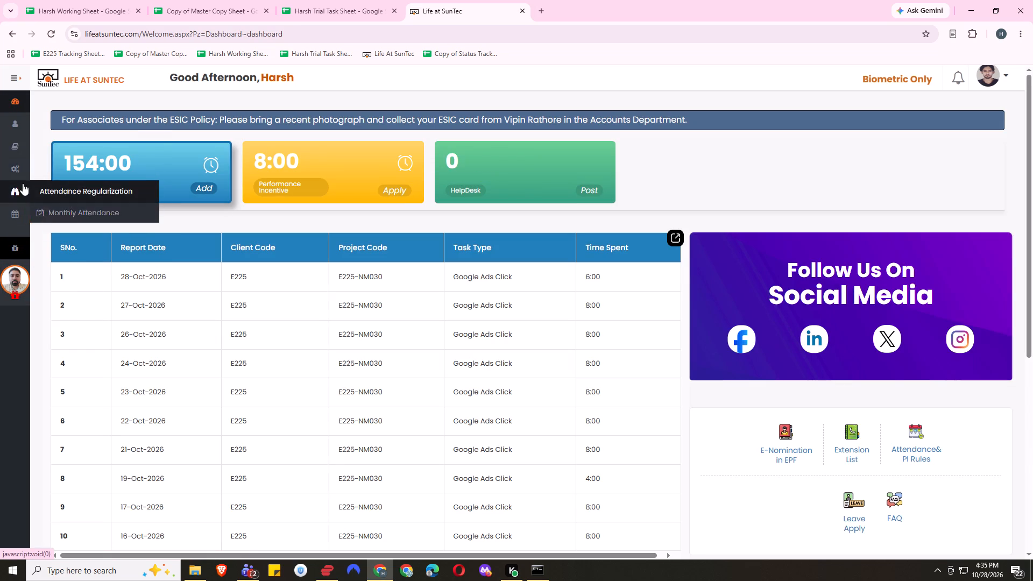
pyautogui.click(77, 210)
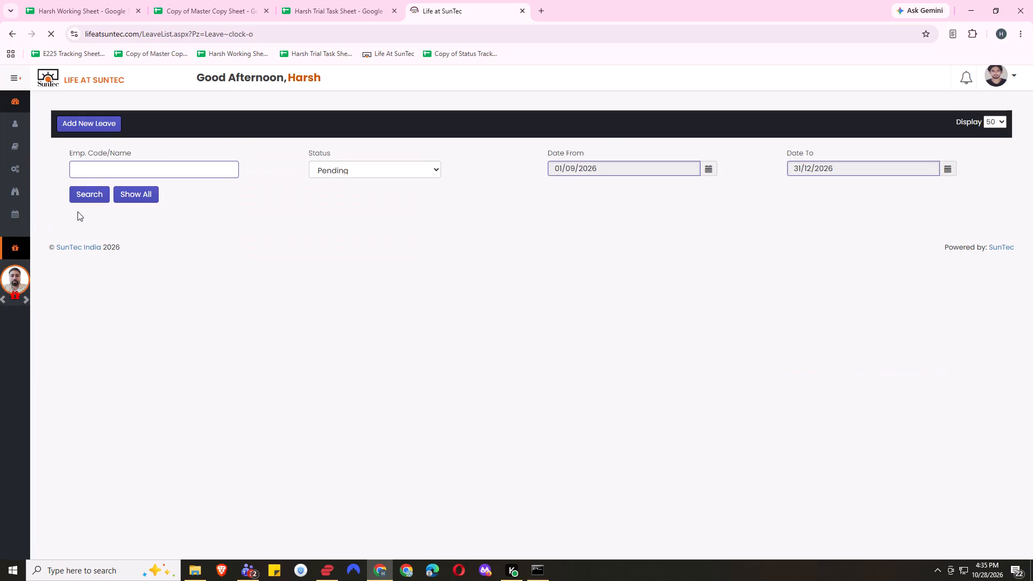
pyautogui.click(95, 127)
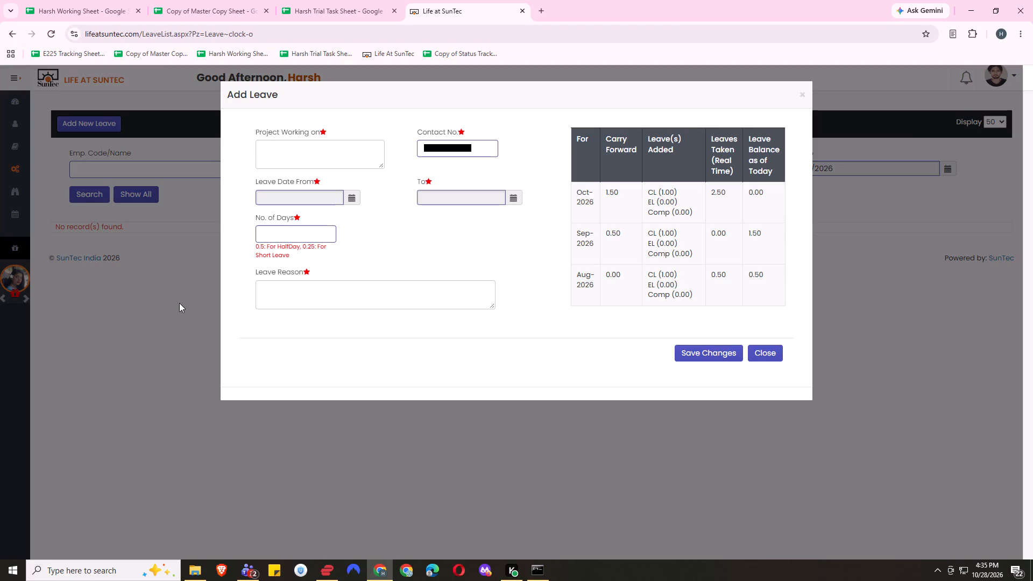
pyautogui.click(293, 158)
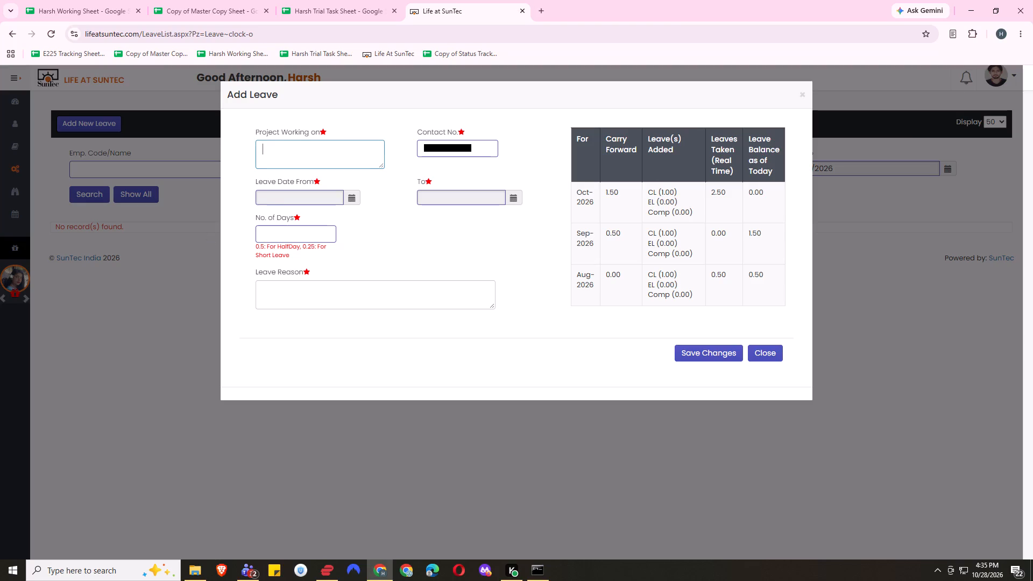
pyautogui.write('22')
pyautogui.press('5')
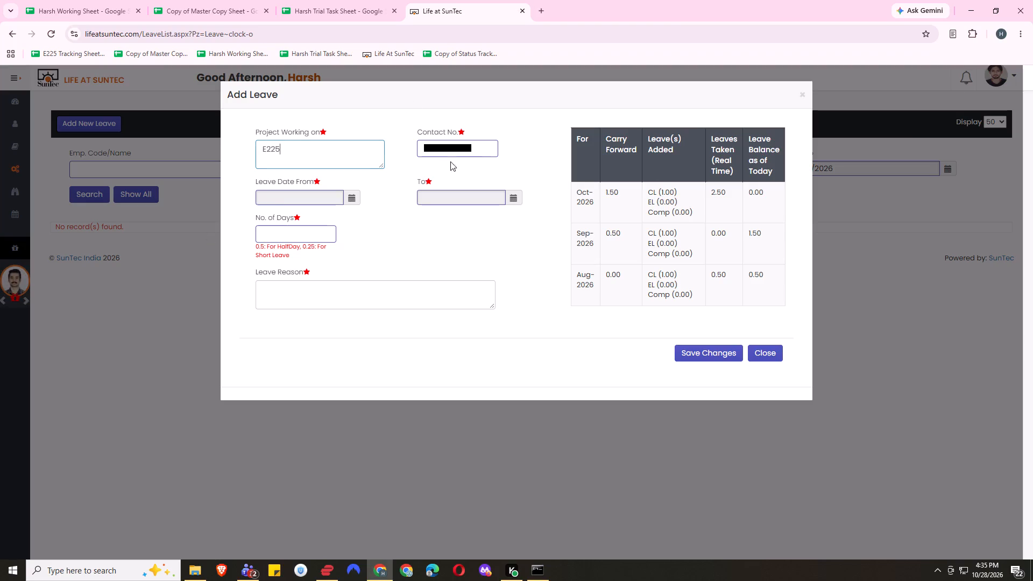
# Set both the start and end dates of the leave to 28/10/2026.
pyautogui.click(353, 200)
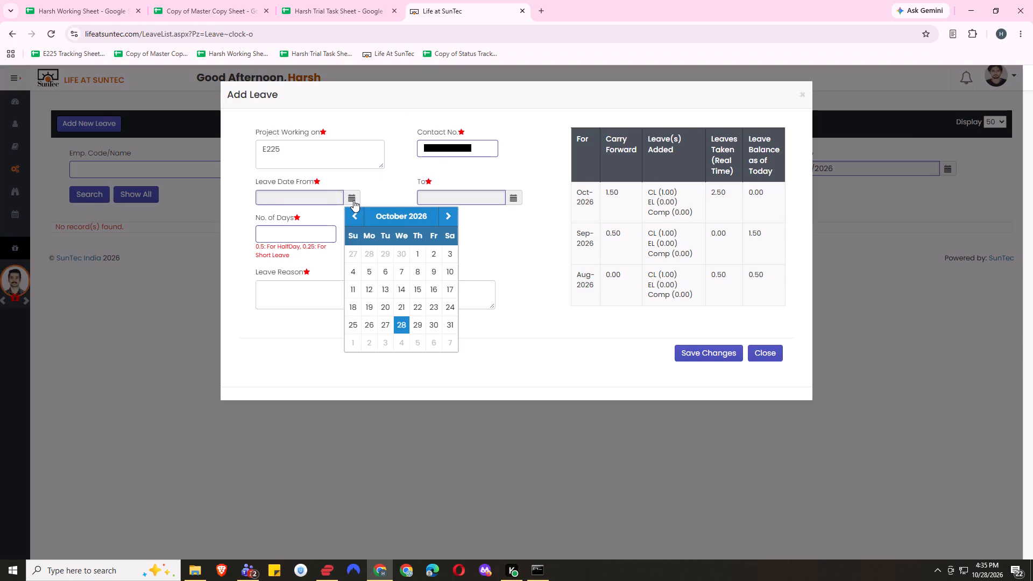
pyautogui.click(401, 322)
pyautogui.click(518, 197)
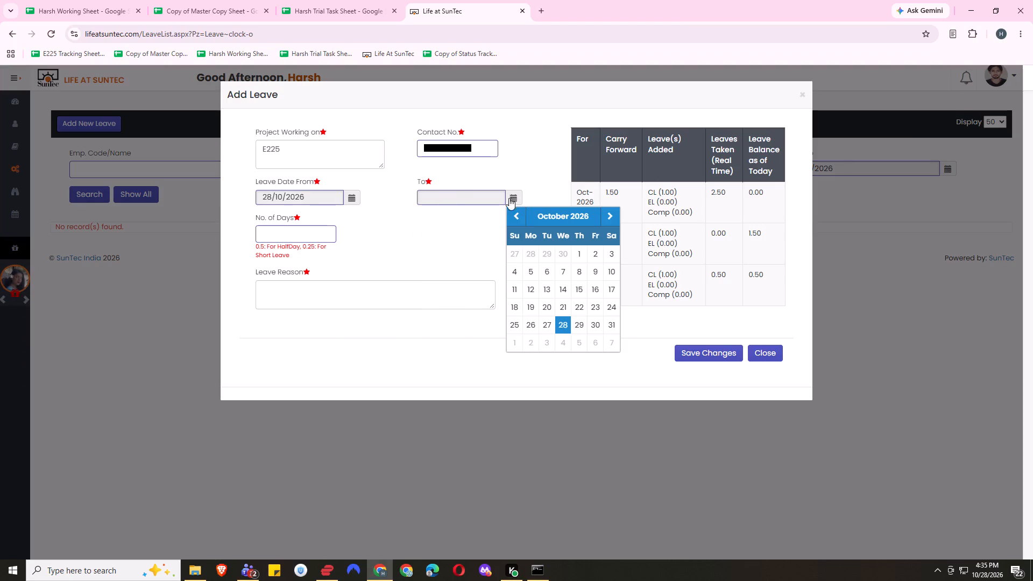
pyautogui.click(561, 324)
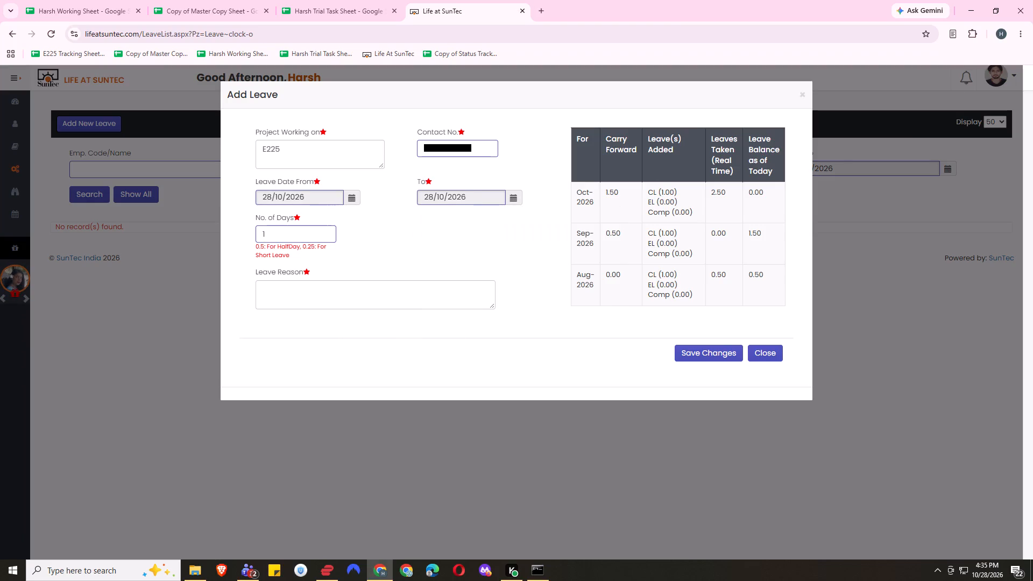
# Set the number of leave days to 0.25 and the leave type to Second Half.
pyautogui.click(307, 234)
pyautogui.press('BackSpace')
pyautogui.press('0')
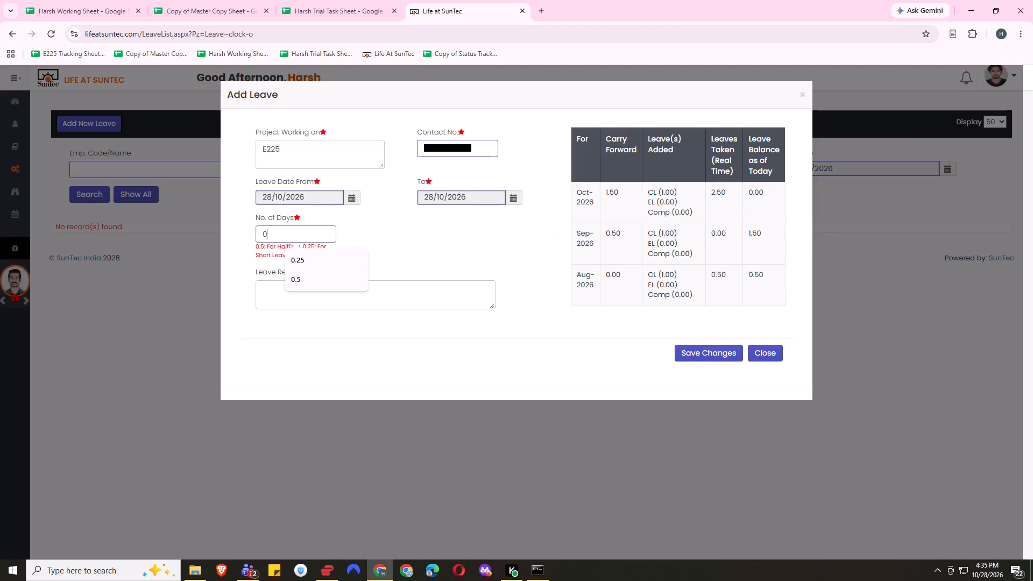
pyautogui.press('.')
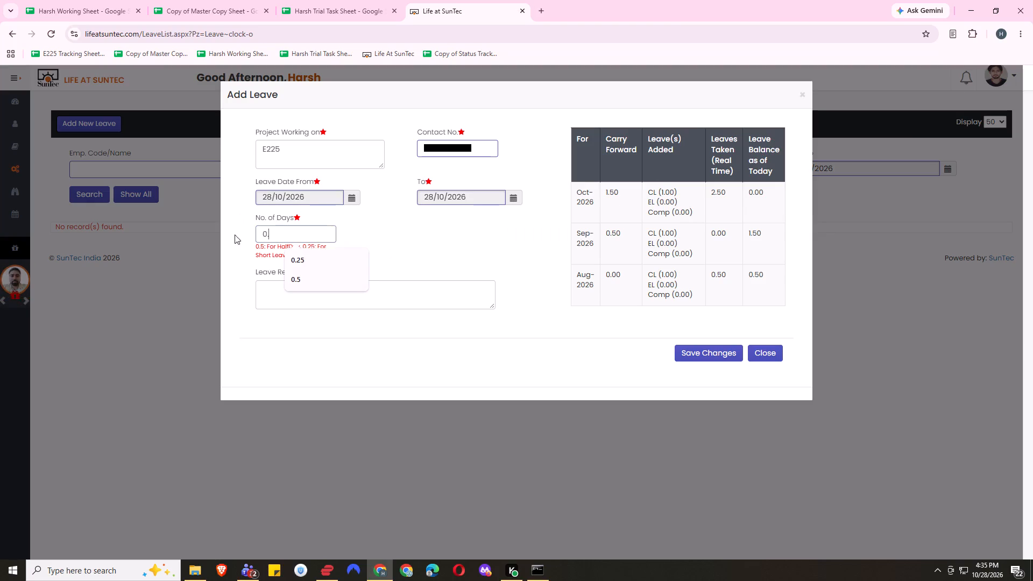
pyautogui.click(312, 256)
pyautogui.click(286, 296)
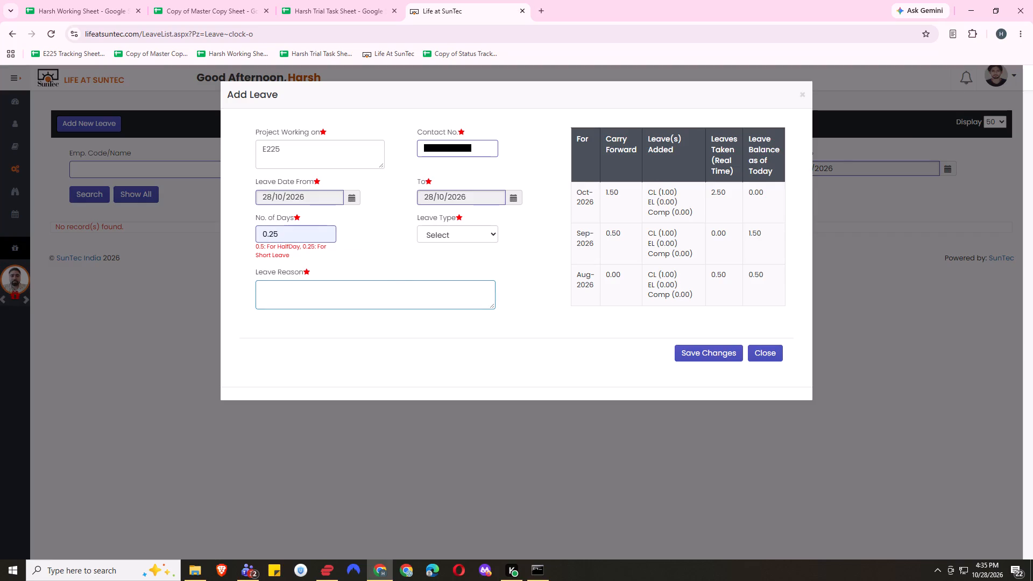
pyautogui.click(472, 233)
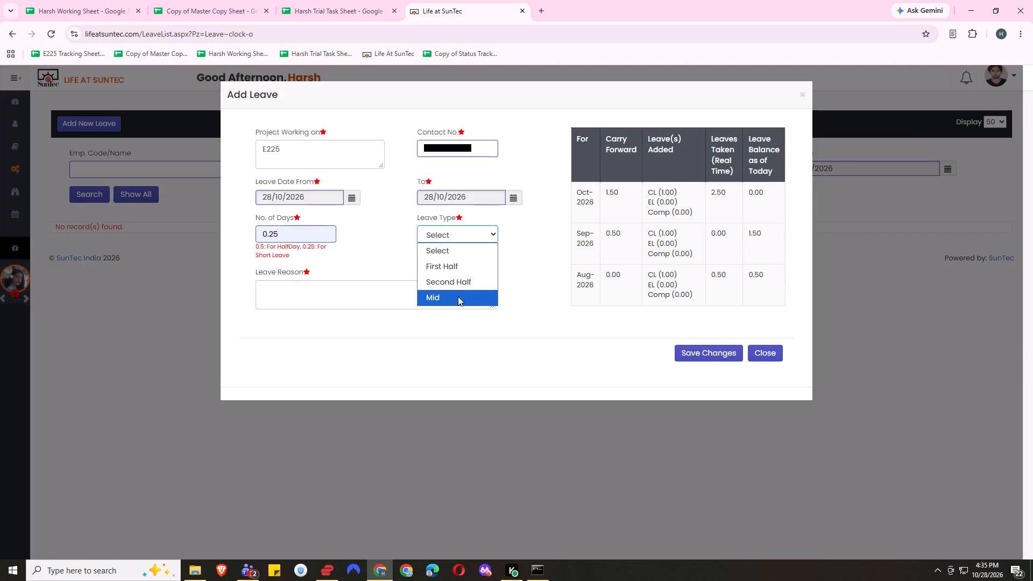
pyautogui.click(466, 280)
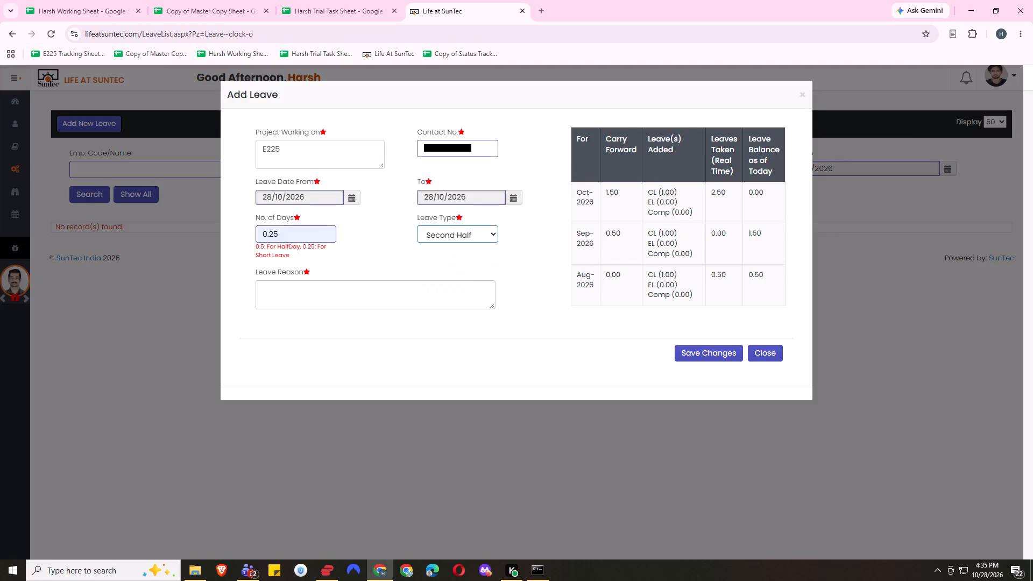
# Enter "SRT" as the leave reason and save the leave application.
pyautogui.click(390, 292)
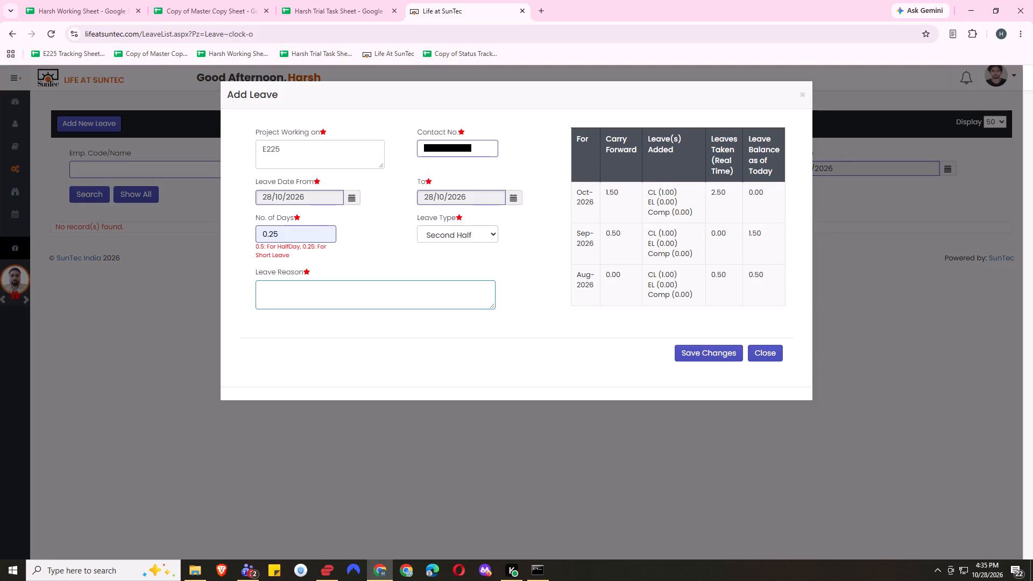
pyautogui.press('s')
pyautogui.write('RT')
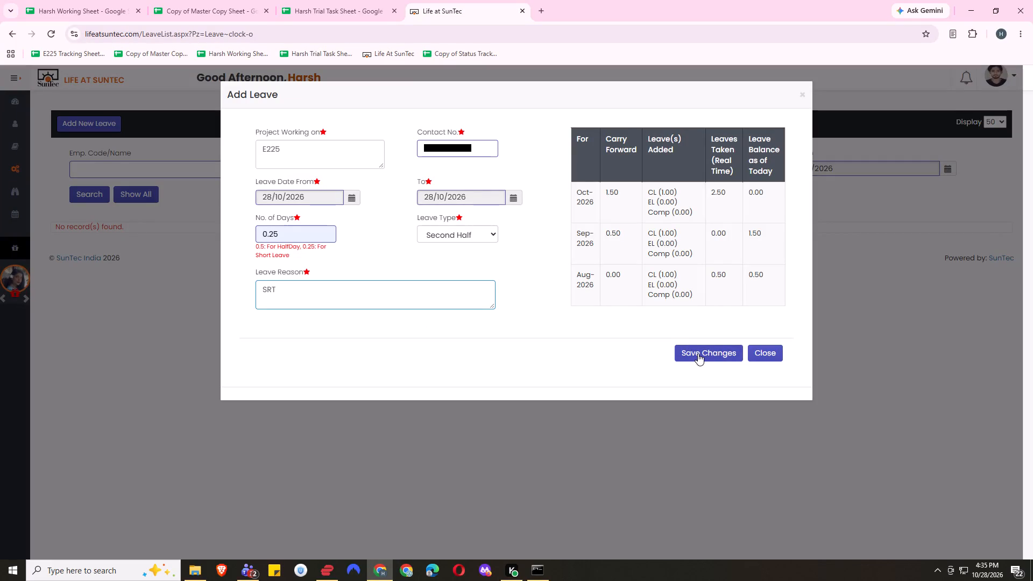
pyautogui.click(698, 353)
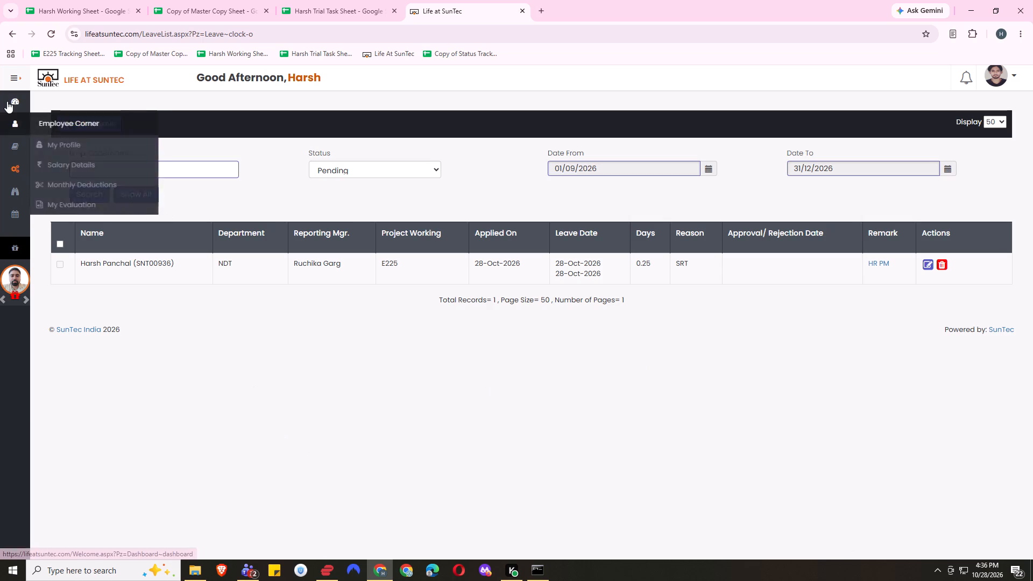
# Return to the portal's dashboard.
pyautogui.click(22, 98)
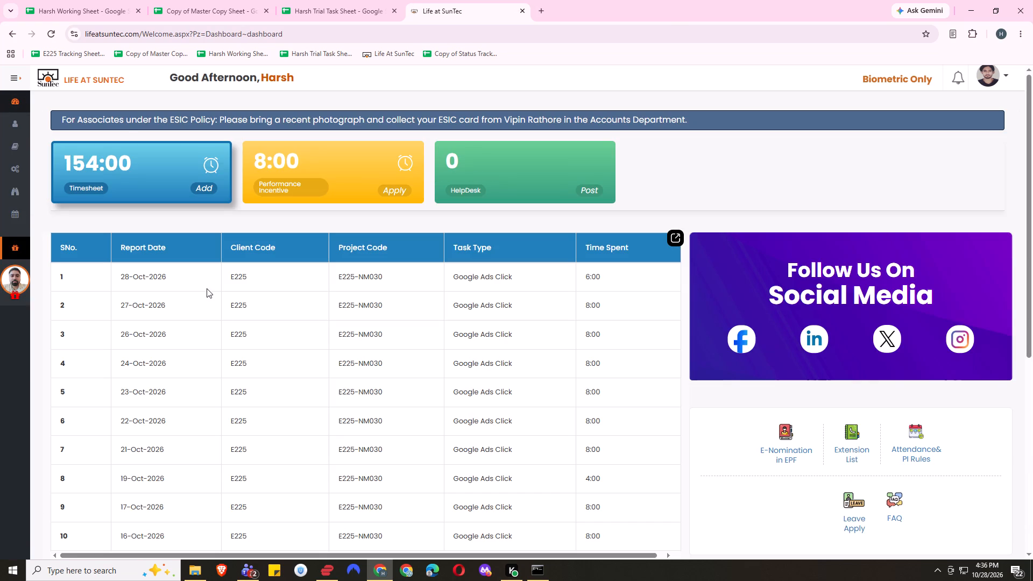
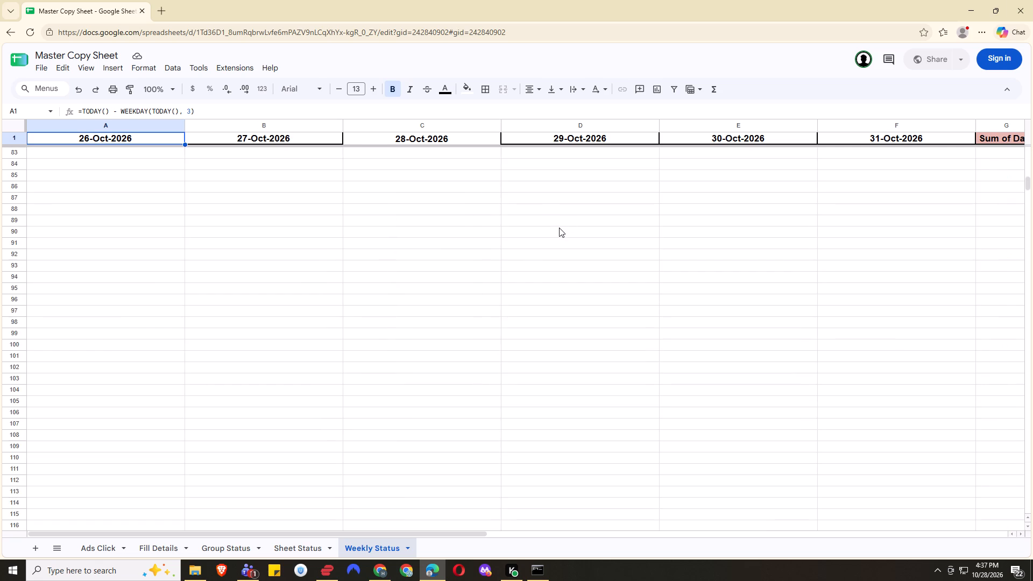
# Review the ad-click counts in the Weekly Status, Sheet Status, Group Status and Fill Details sheets of the Master Copy Sheet.
pyautogui.scroll(8, 559, 228)
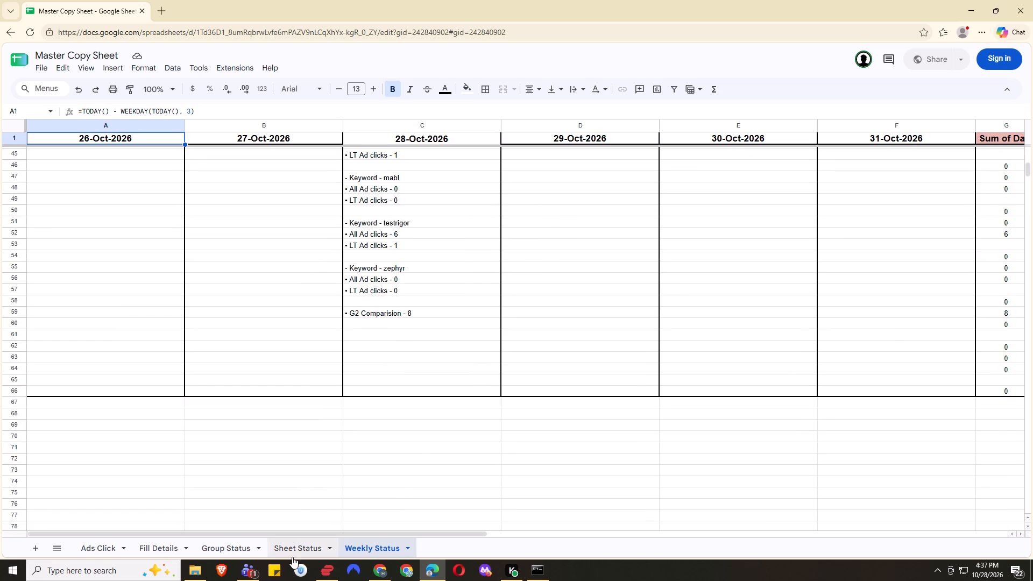
pyautogui.click(295, 551)
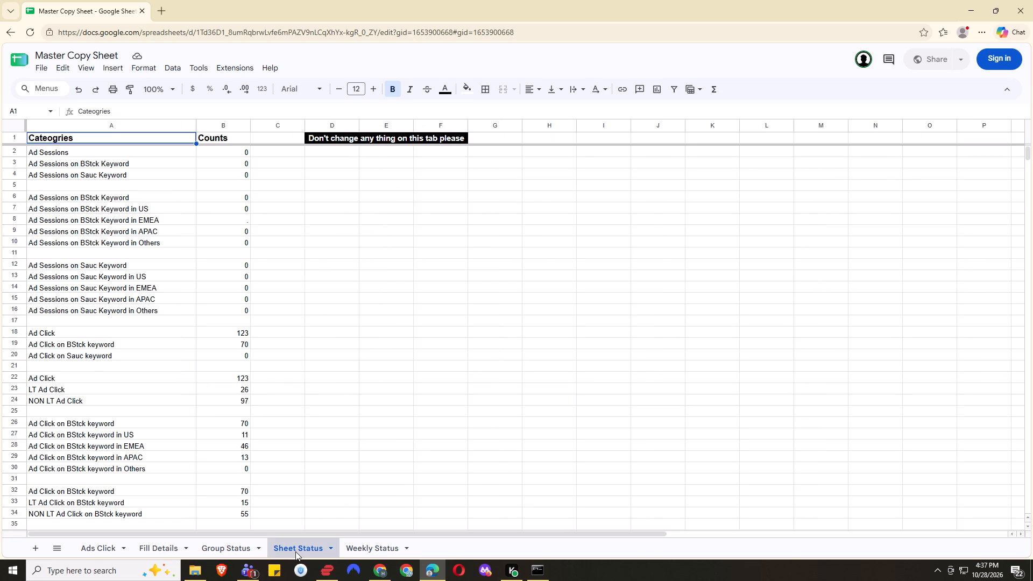
pyautogui.scroll(5, 413, 349)
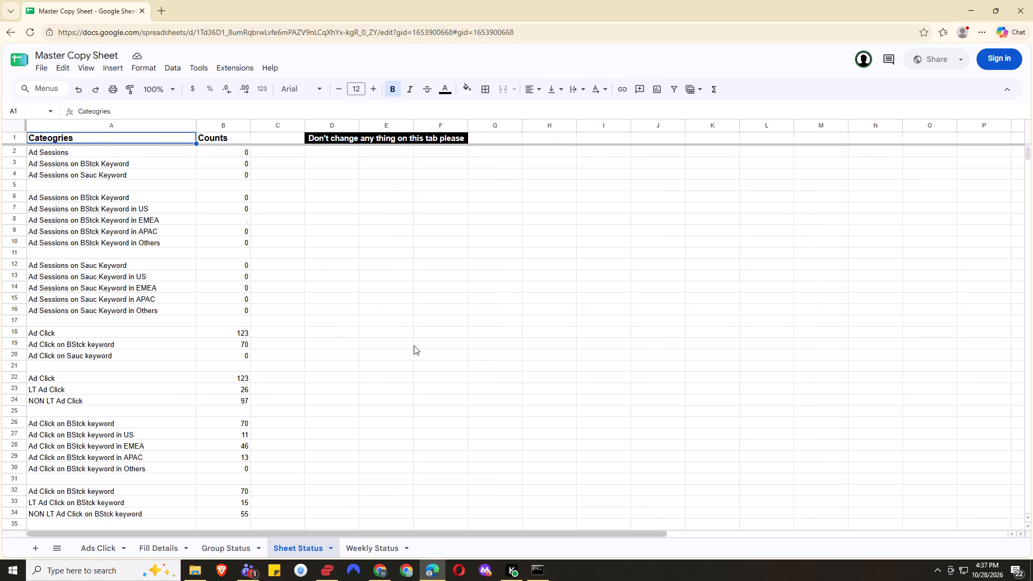
pyautogui.scroll(-20, 414, 345)
pyautogui.scroll(-8, 422, 335)
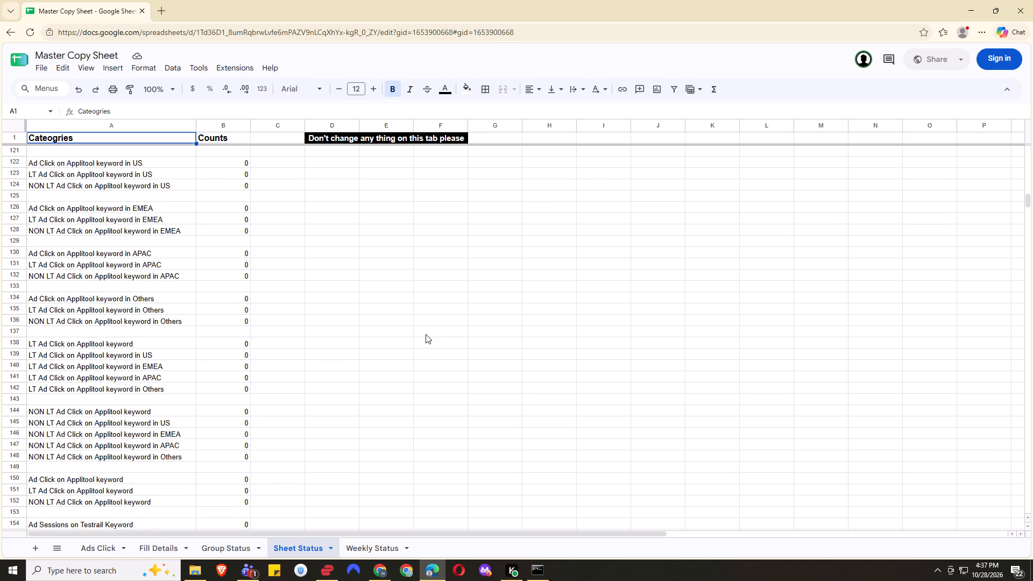
pyautogui.scroll(-15, 426, 334)
pyautogui.scroll(-15, 428, 333)
pyautogui.scroll(-5, 366, 388)
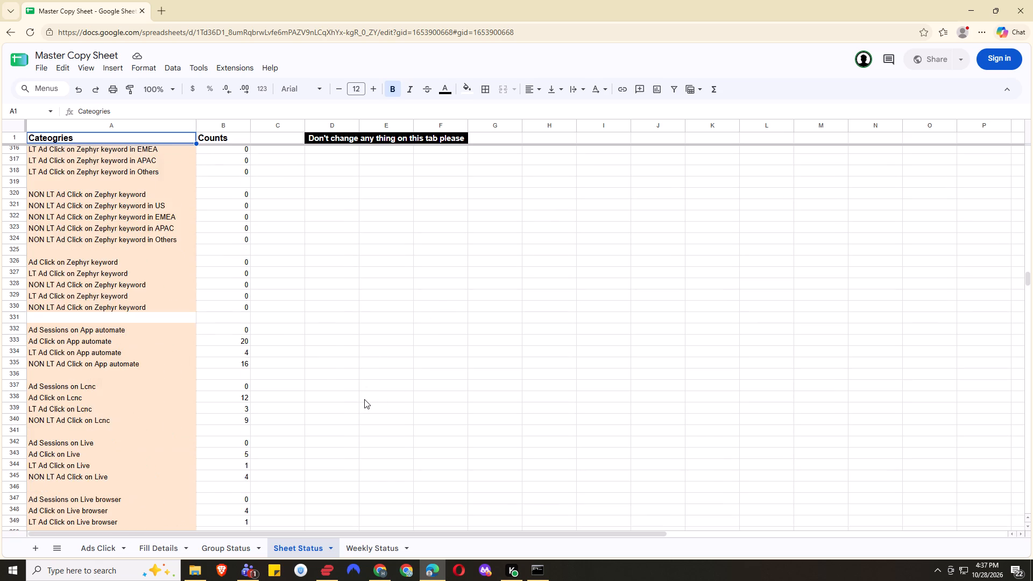
pyautogui.scroll(-11, 364, 399)
pyautogui.click(222, 547)
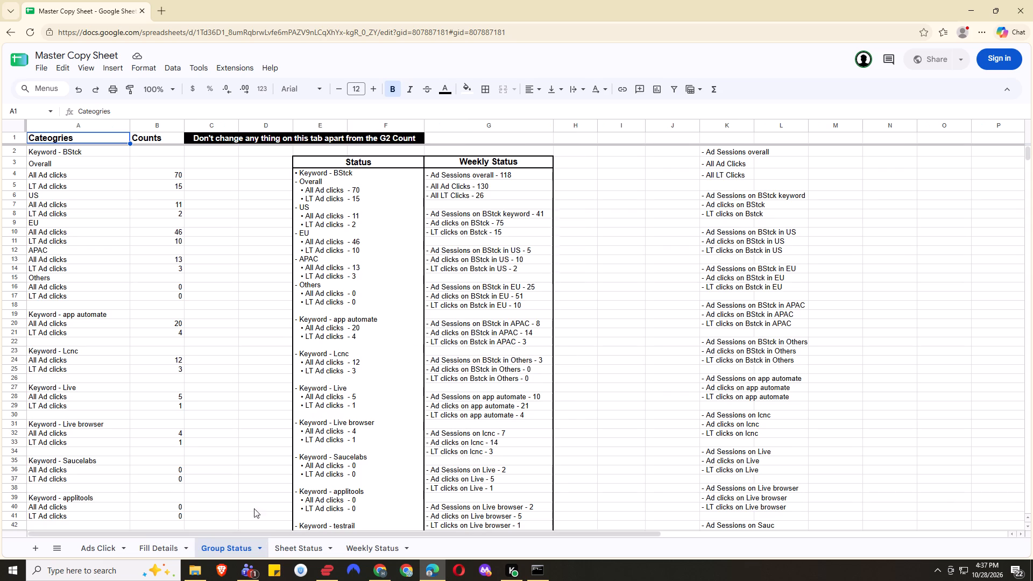
pyautogui.click(171, 548)
# Examine the full list of pasted ad URLs in column J of the Ads Click sheet, starting at row 23.
pyautogui.click(96, 546)
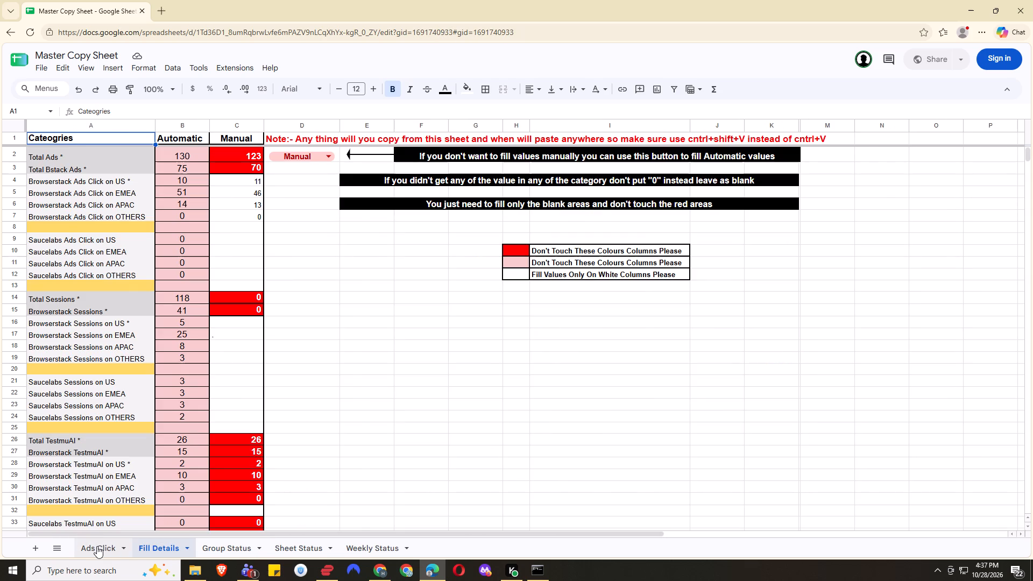
pyautogui.scroll(-5, 480, 343)
pyautogui.scroll(3, 512, 323)
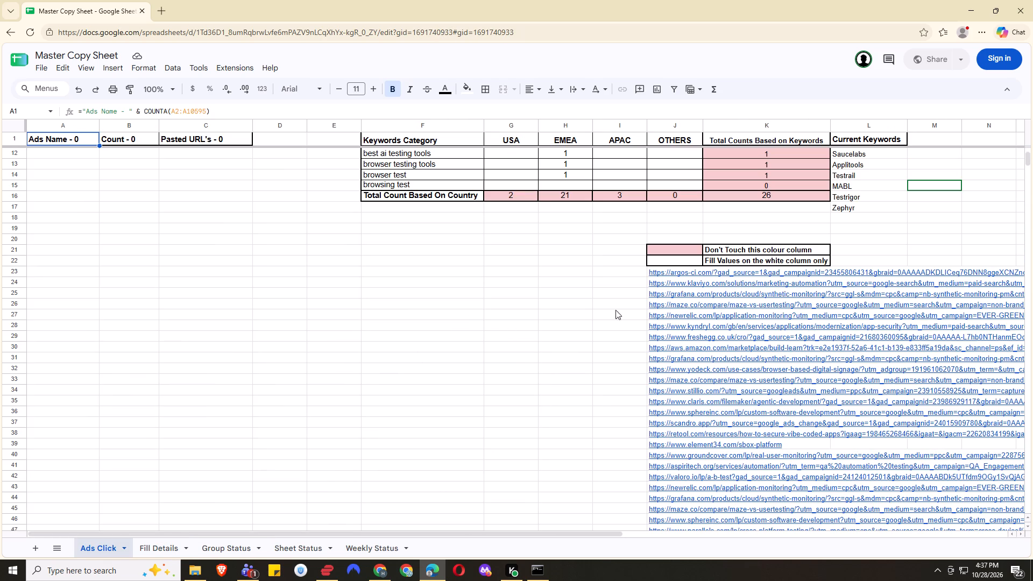
pyautogui.click(656, 273)
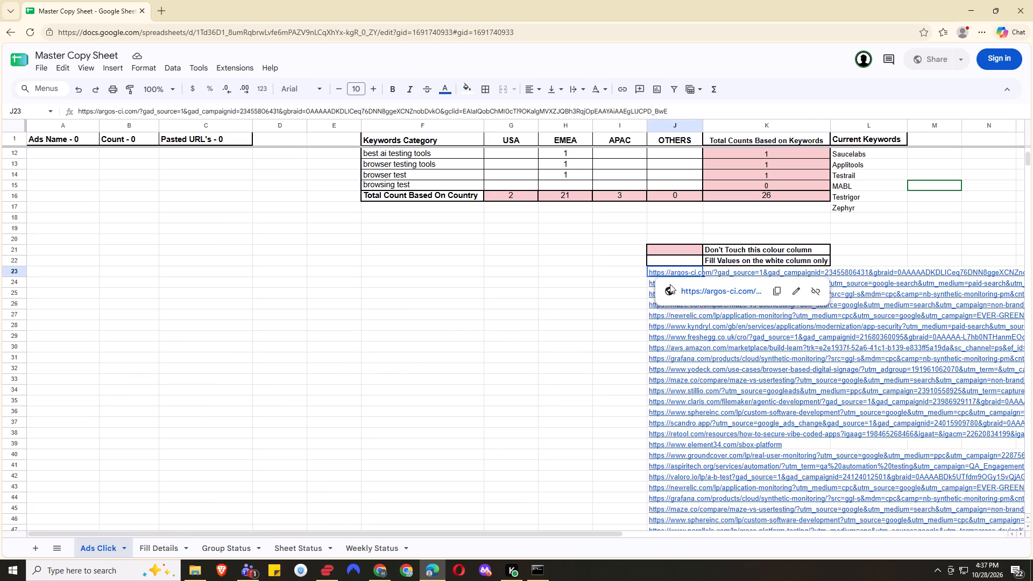
pyautogui.hotkey('ctrl', 'shift', 'Down')
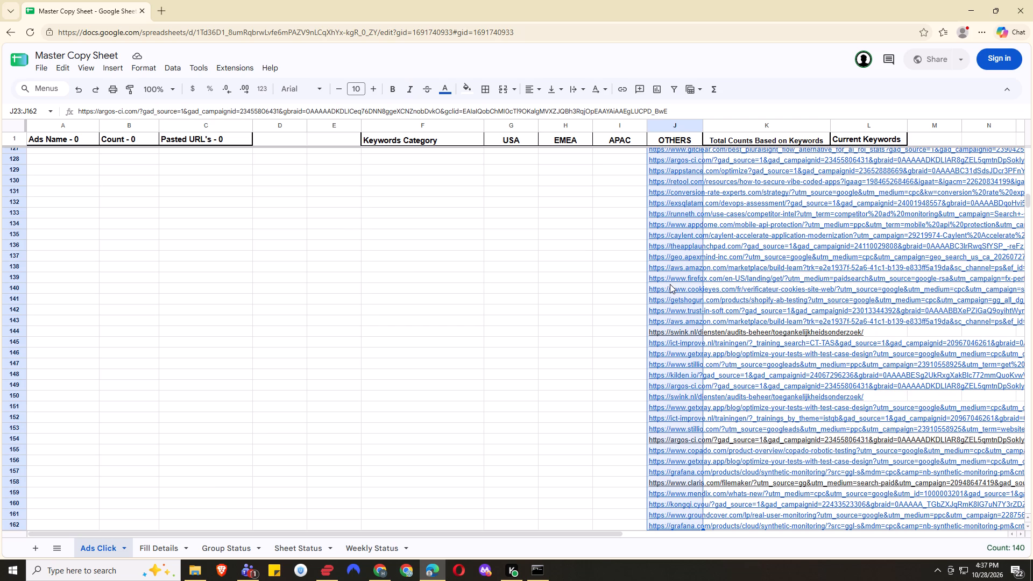
pyautogui.scroll(-6, 569, 426)
pyautogui.scroll(2, 567, 425)
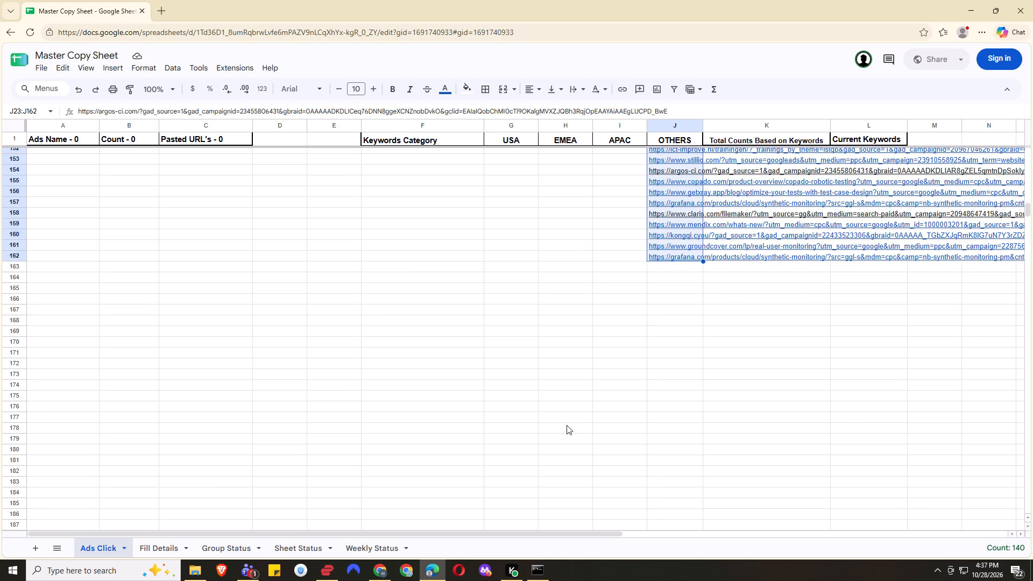
pyautogui.scroll(18, 567, 425)
pyautogui.scroll(4, 567, 425)
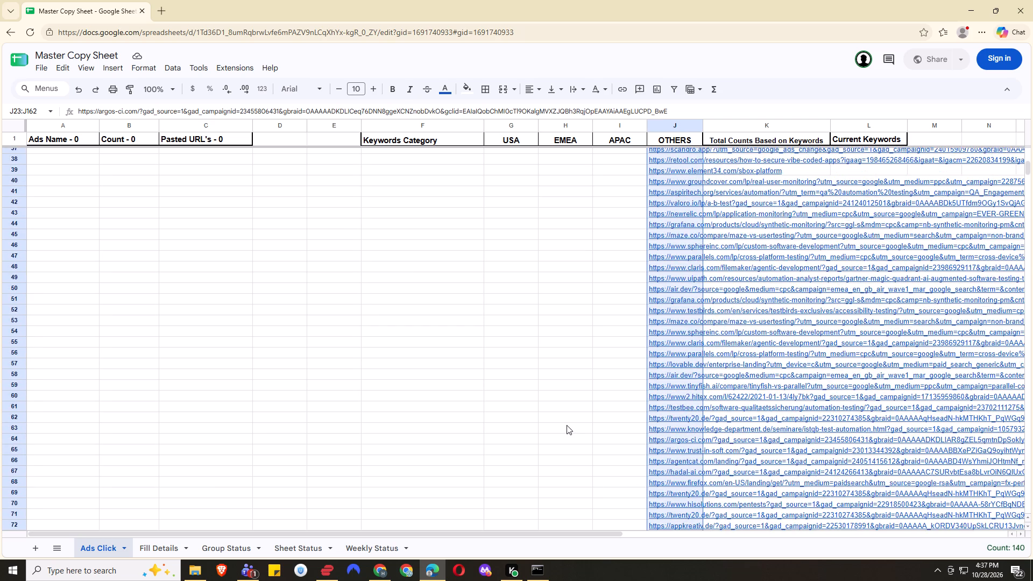
pyautogui.scroll(5, 567, 425)
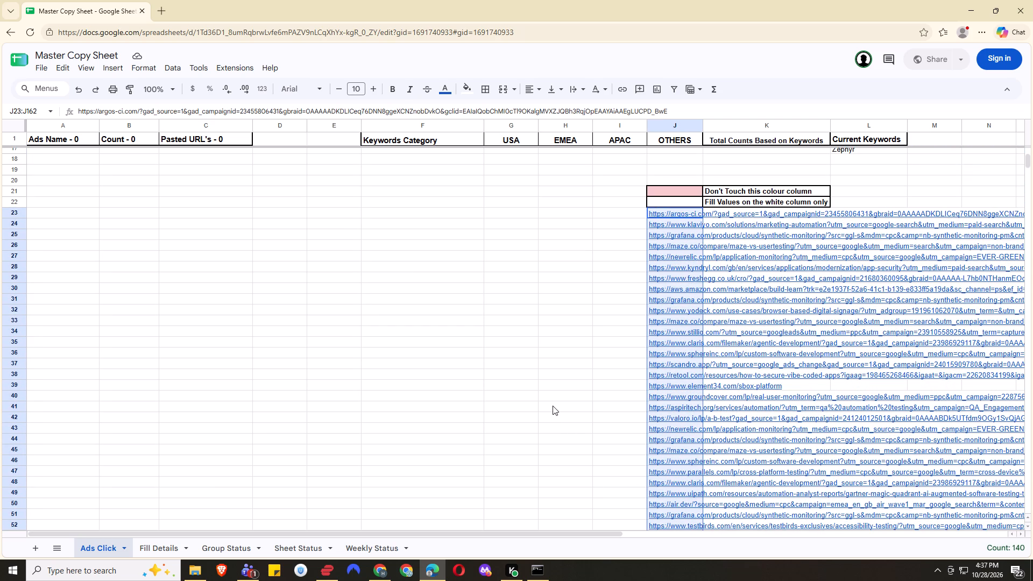
pyautogui.click(553, 406)
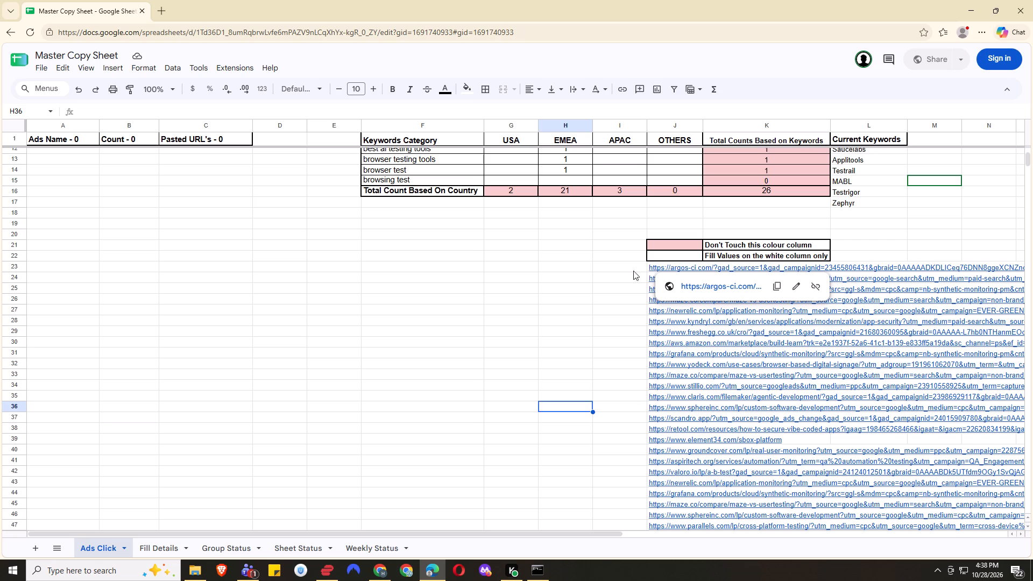
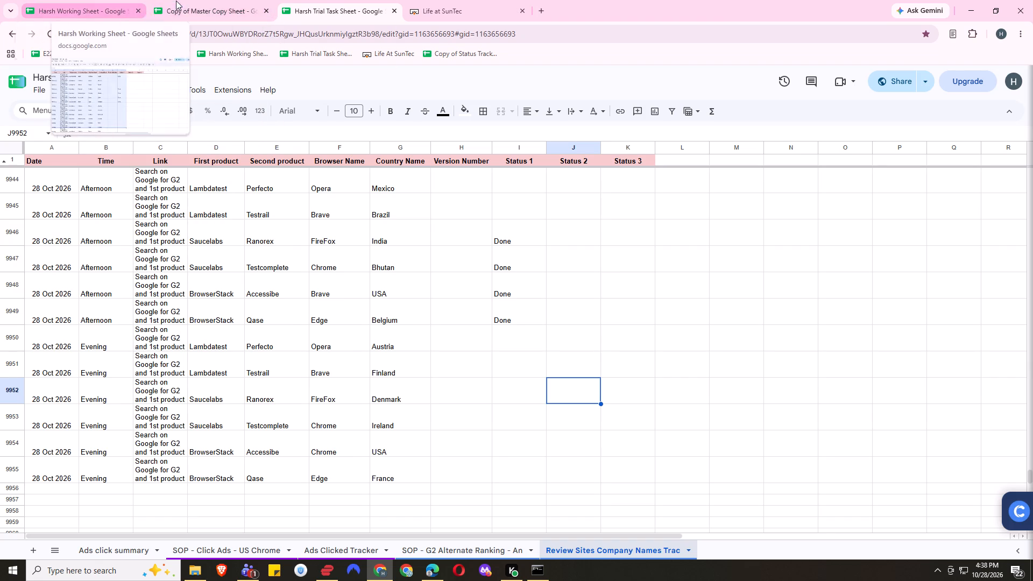
# Review the Ads Click counts and the 28-Oct-2026 Weekly Status figures in the Copy of Master Copy Sheet.
pyautogui.click(182, 6)
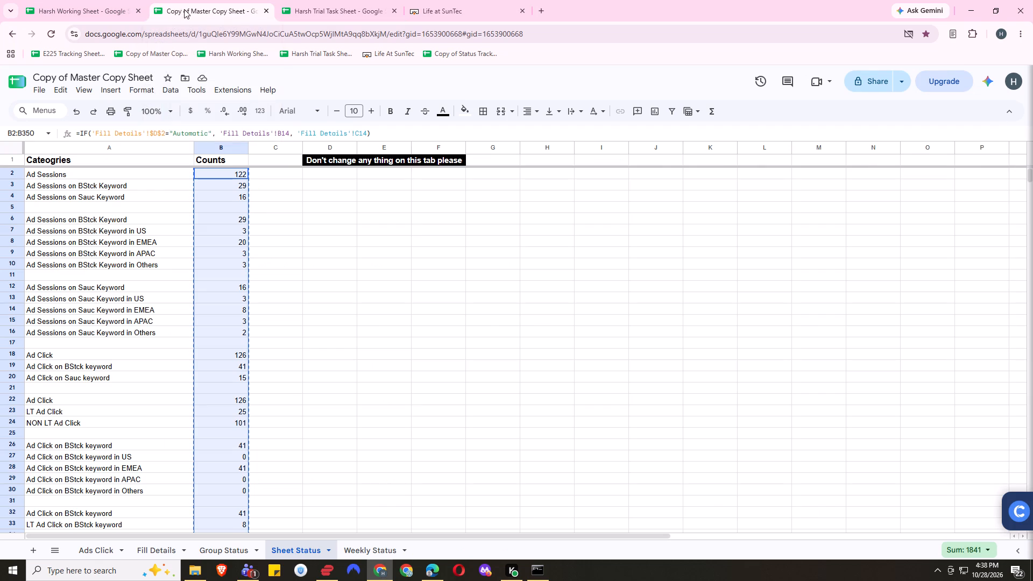
pyautogui.click(84, 552)
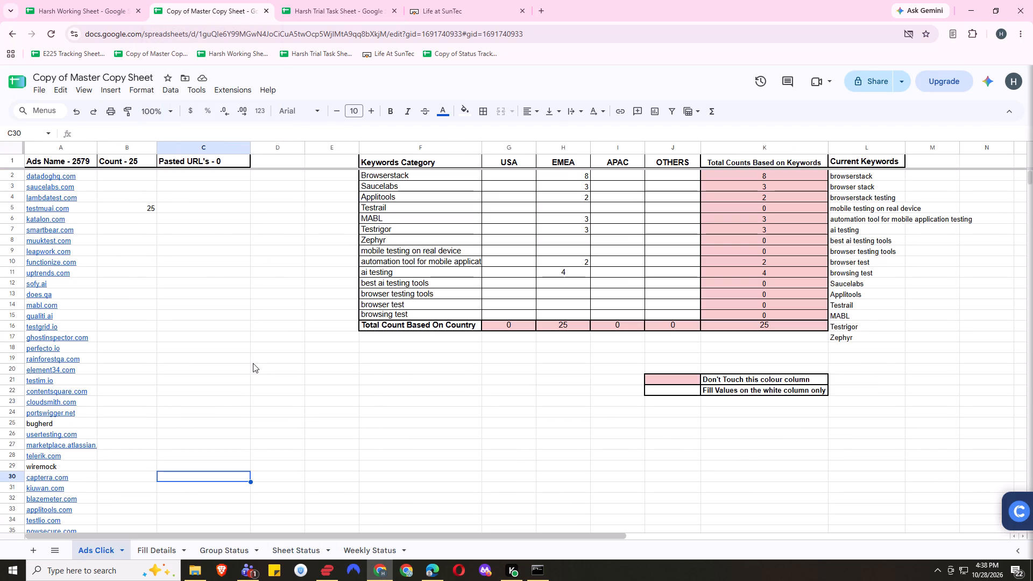
pyautogui.click(356, 556)
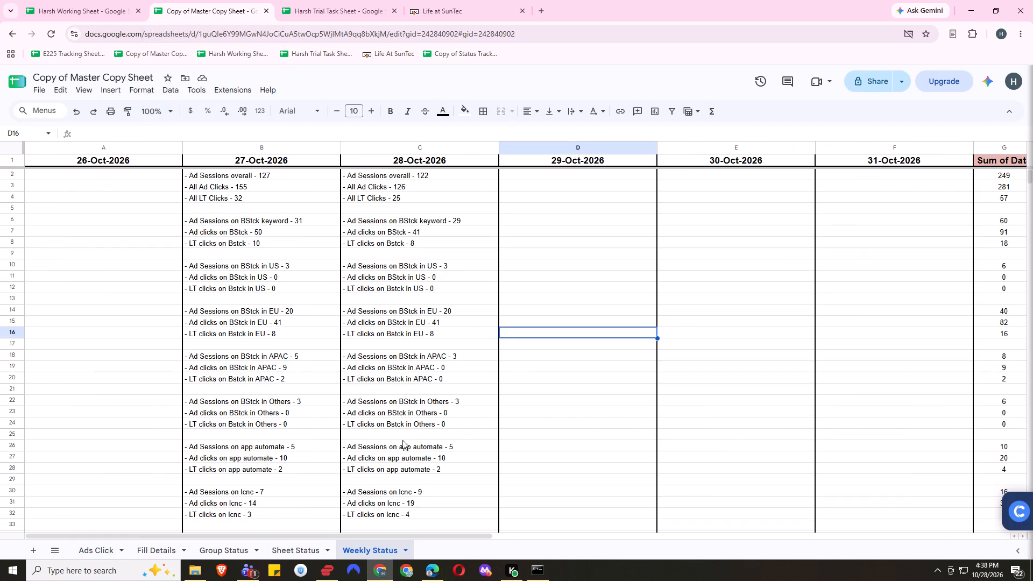
pyautogui.scroll(3, 446, 252)
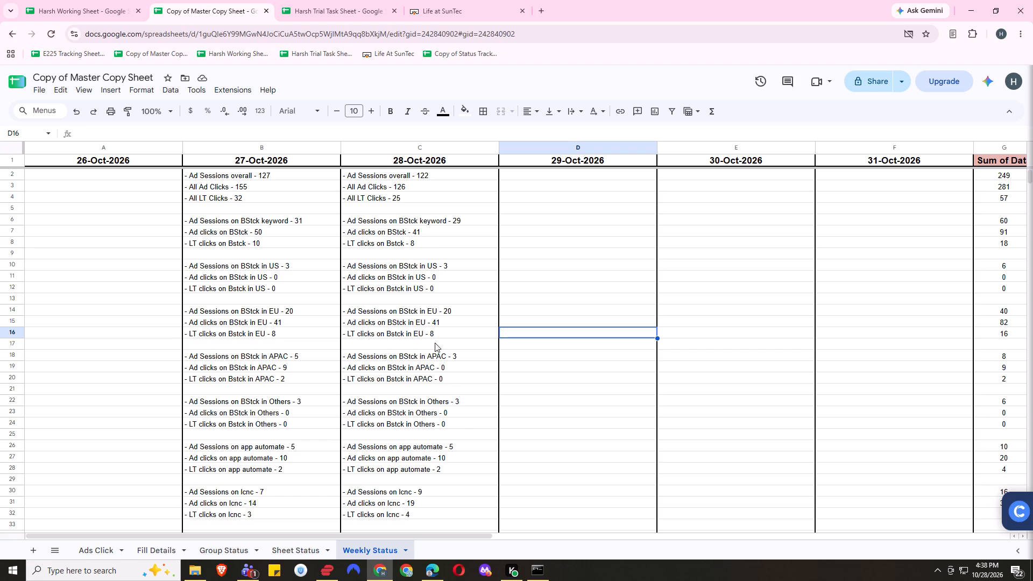
pyautogui.click(100, 0)
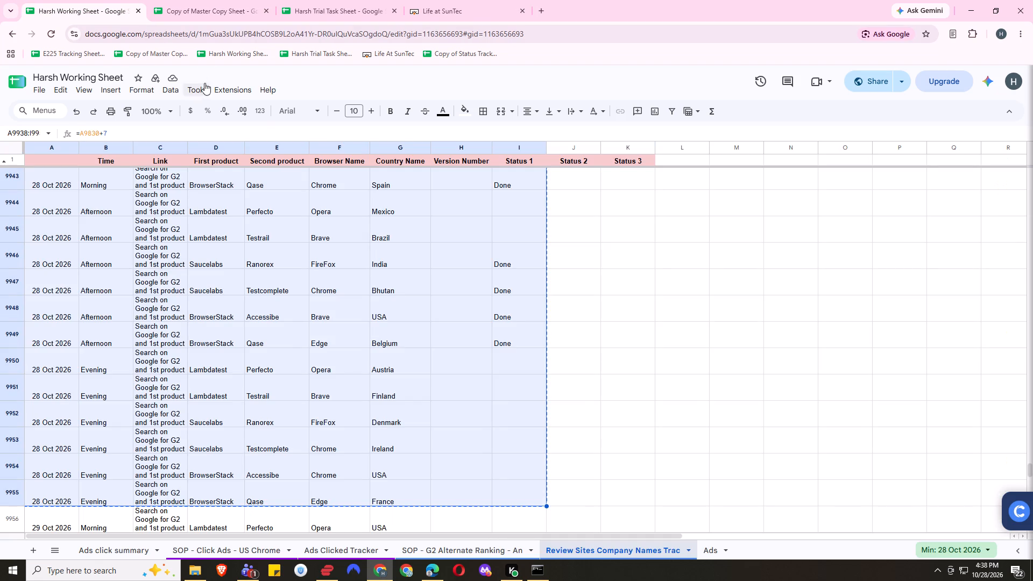
pyautogui.click(193, 8)
pyautogui.click(90, 547)
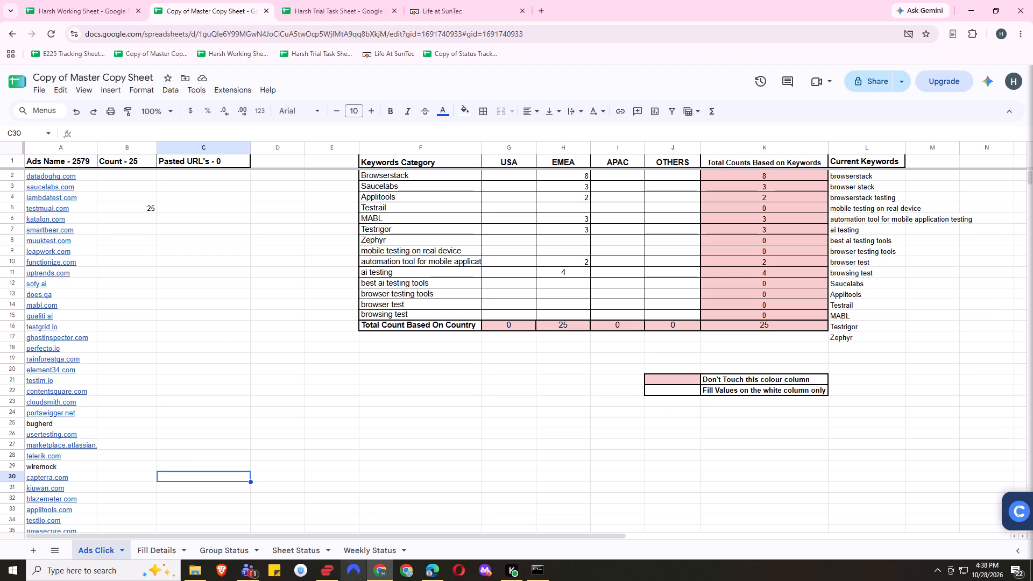
# Switch to the Master Copy Sheet in Microsoft Edge and check how many ad URLs column J holds from J23 down.
pyautogui.click(423, 576)
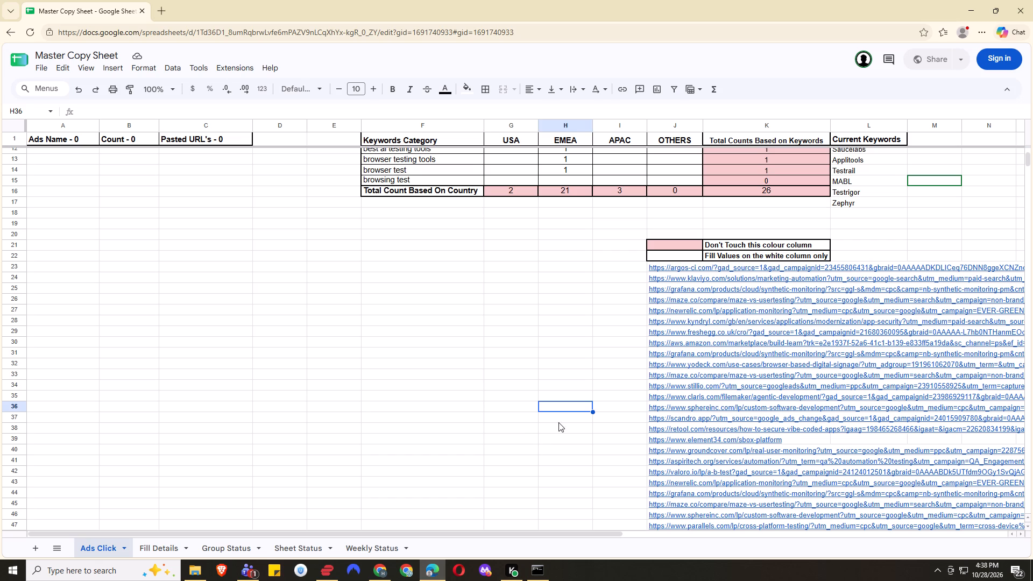
pyautogui.click(662, 264)
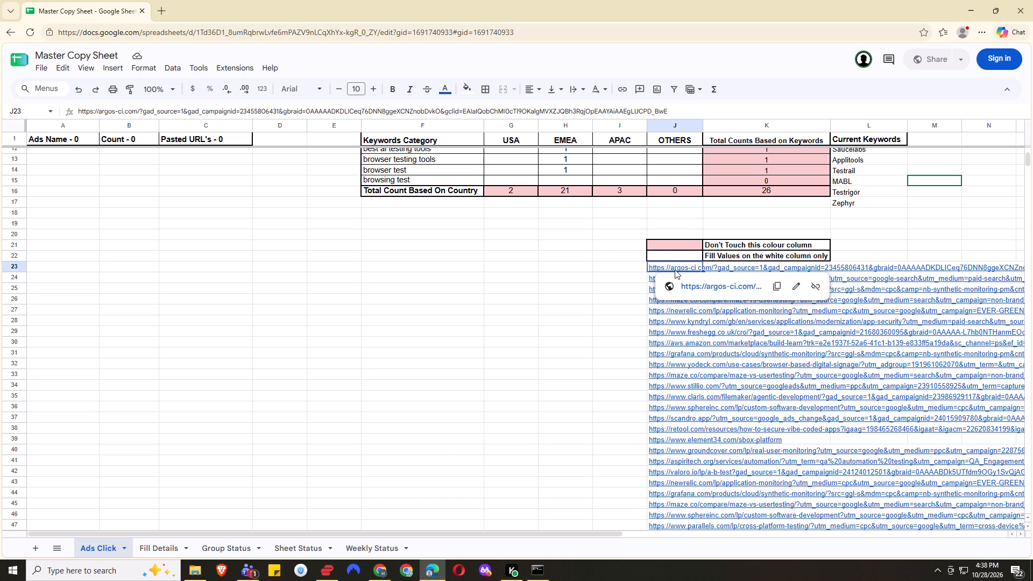
pyautogui.hotkey('ctrl', 'shift', 'Down')
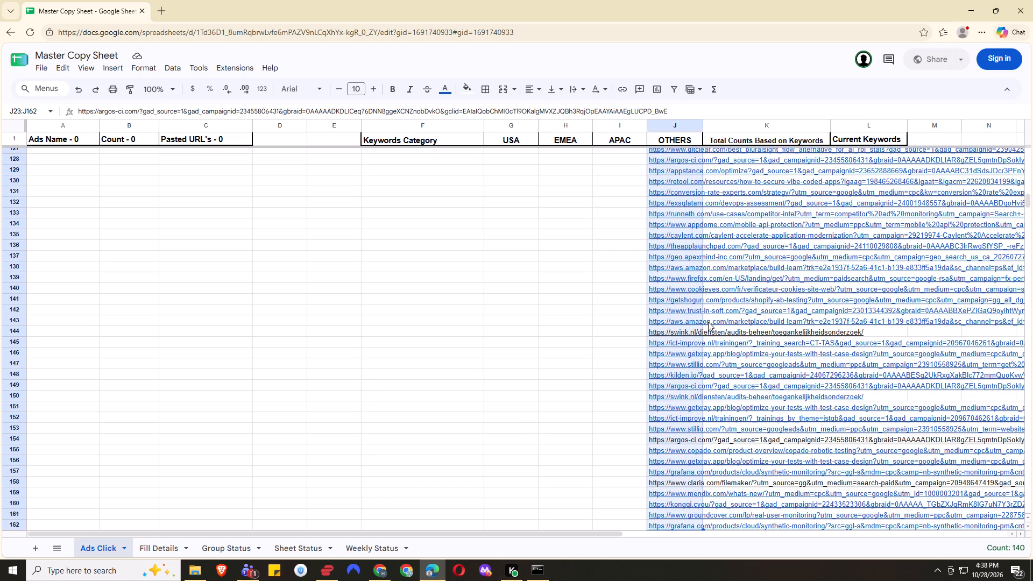
pyautogui.hotkey('ctrl', 'Up')
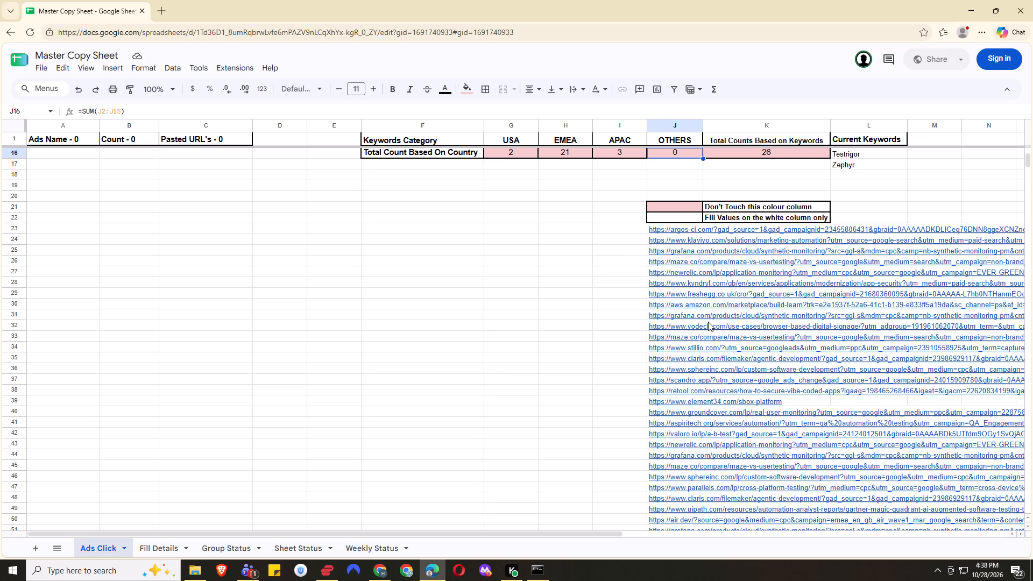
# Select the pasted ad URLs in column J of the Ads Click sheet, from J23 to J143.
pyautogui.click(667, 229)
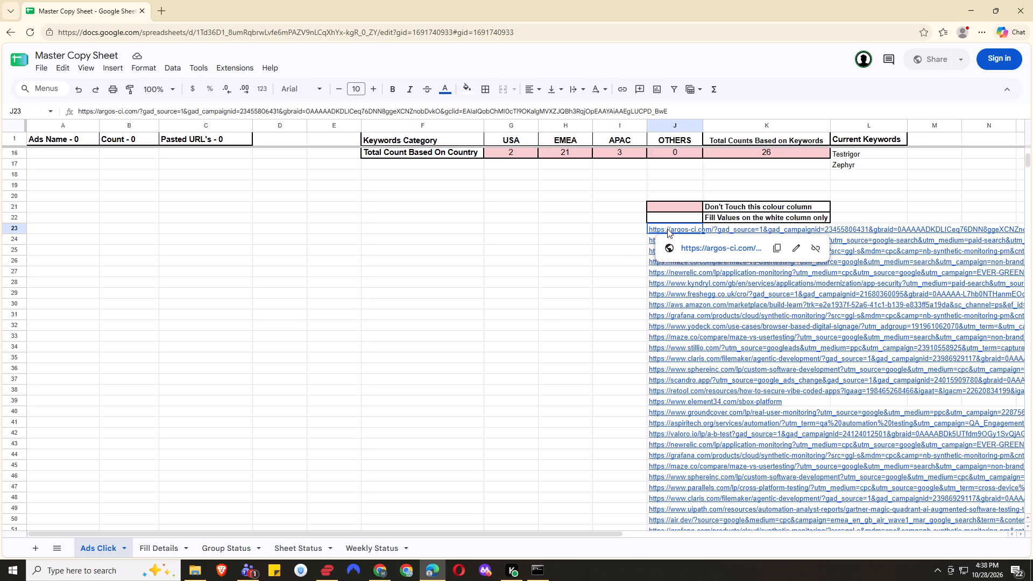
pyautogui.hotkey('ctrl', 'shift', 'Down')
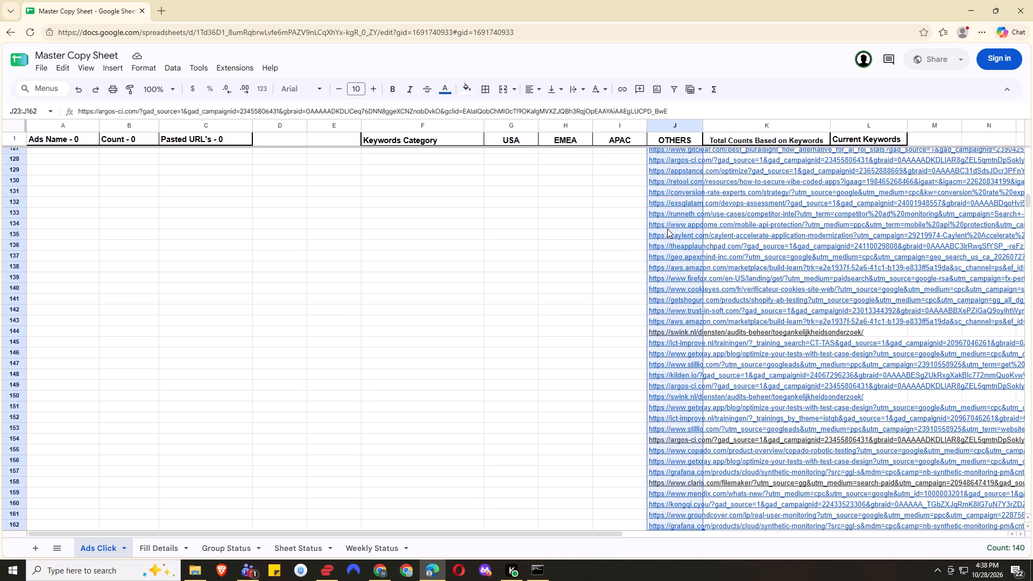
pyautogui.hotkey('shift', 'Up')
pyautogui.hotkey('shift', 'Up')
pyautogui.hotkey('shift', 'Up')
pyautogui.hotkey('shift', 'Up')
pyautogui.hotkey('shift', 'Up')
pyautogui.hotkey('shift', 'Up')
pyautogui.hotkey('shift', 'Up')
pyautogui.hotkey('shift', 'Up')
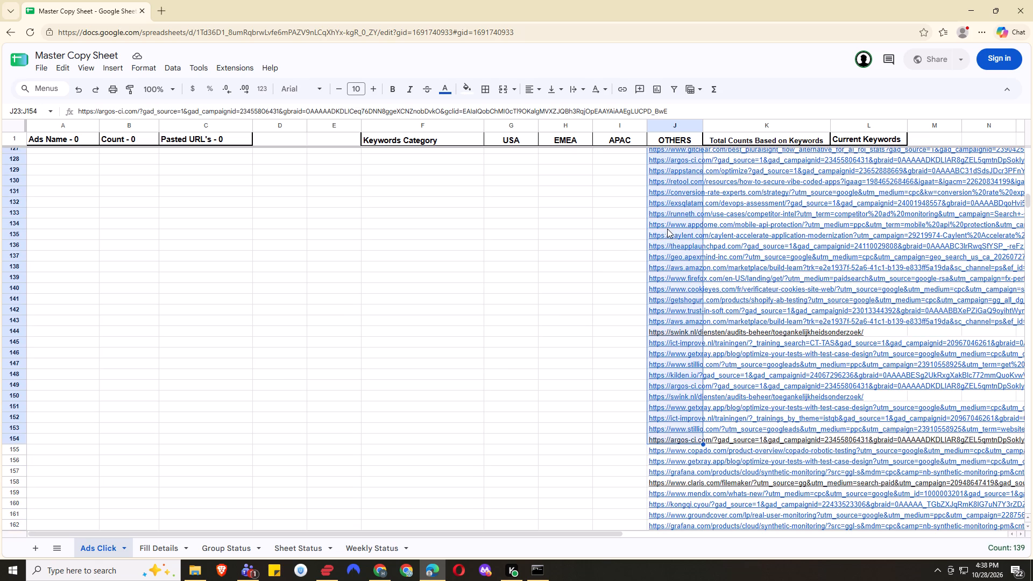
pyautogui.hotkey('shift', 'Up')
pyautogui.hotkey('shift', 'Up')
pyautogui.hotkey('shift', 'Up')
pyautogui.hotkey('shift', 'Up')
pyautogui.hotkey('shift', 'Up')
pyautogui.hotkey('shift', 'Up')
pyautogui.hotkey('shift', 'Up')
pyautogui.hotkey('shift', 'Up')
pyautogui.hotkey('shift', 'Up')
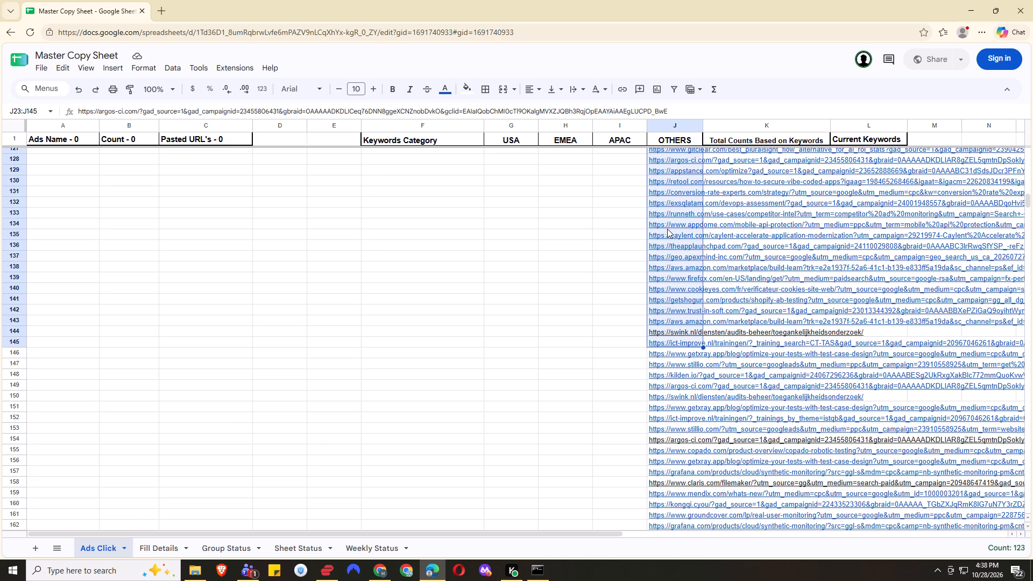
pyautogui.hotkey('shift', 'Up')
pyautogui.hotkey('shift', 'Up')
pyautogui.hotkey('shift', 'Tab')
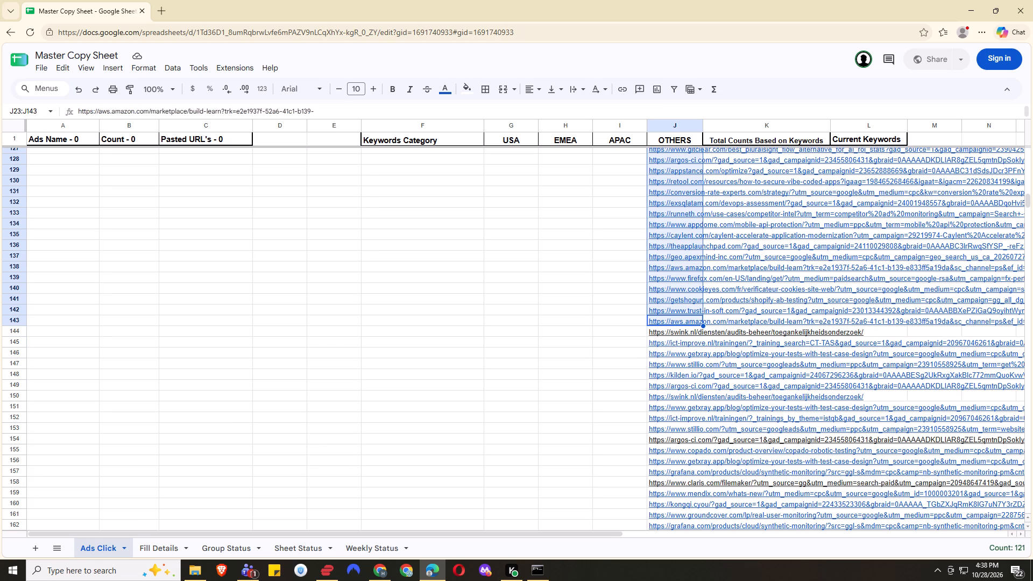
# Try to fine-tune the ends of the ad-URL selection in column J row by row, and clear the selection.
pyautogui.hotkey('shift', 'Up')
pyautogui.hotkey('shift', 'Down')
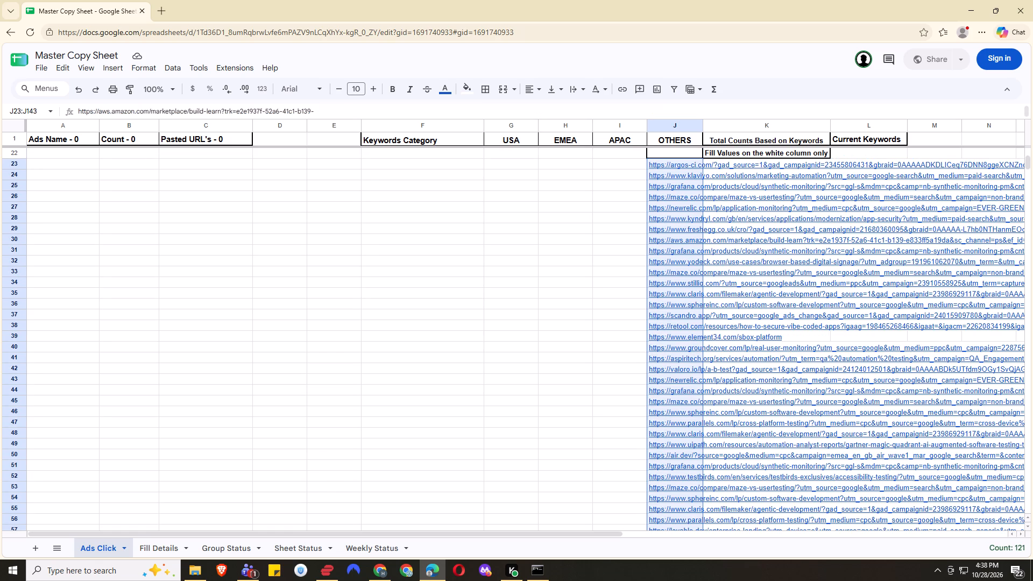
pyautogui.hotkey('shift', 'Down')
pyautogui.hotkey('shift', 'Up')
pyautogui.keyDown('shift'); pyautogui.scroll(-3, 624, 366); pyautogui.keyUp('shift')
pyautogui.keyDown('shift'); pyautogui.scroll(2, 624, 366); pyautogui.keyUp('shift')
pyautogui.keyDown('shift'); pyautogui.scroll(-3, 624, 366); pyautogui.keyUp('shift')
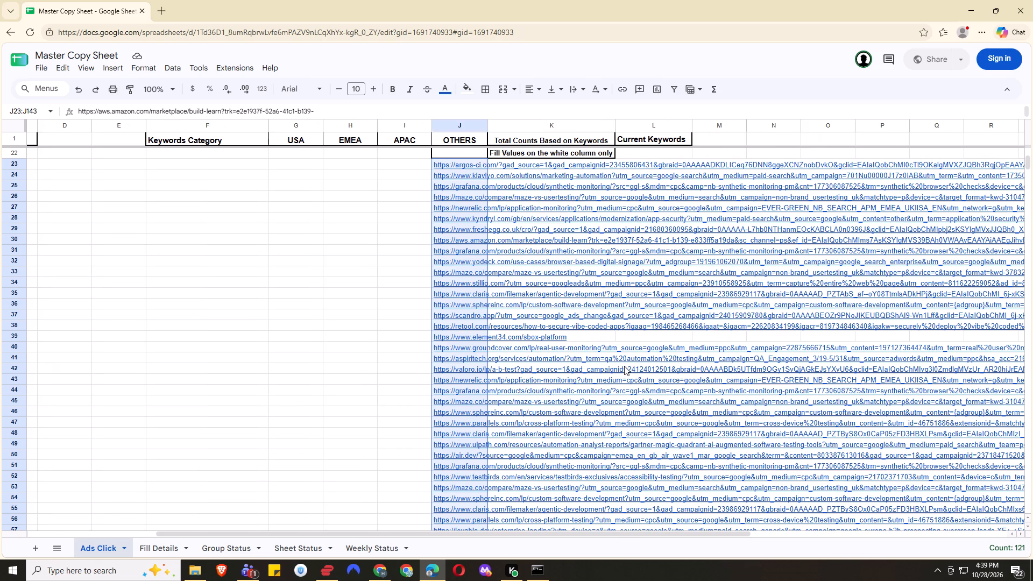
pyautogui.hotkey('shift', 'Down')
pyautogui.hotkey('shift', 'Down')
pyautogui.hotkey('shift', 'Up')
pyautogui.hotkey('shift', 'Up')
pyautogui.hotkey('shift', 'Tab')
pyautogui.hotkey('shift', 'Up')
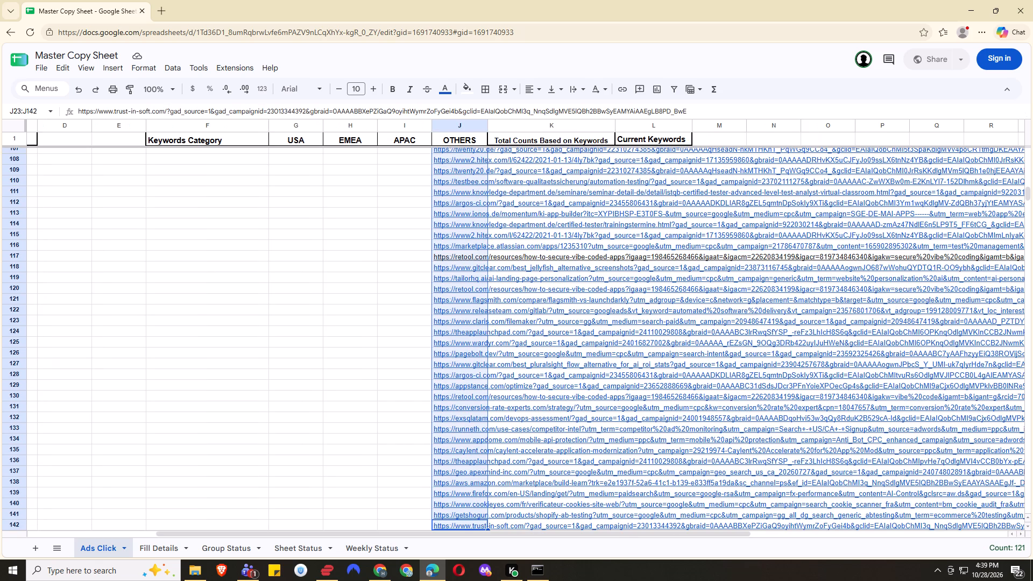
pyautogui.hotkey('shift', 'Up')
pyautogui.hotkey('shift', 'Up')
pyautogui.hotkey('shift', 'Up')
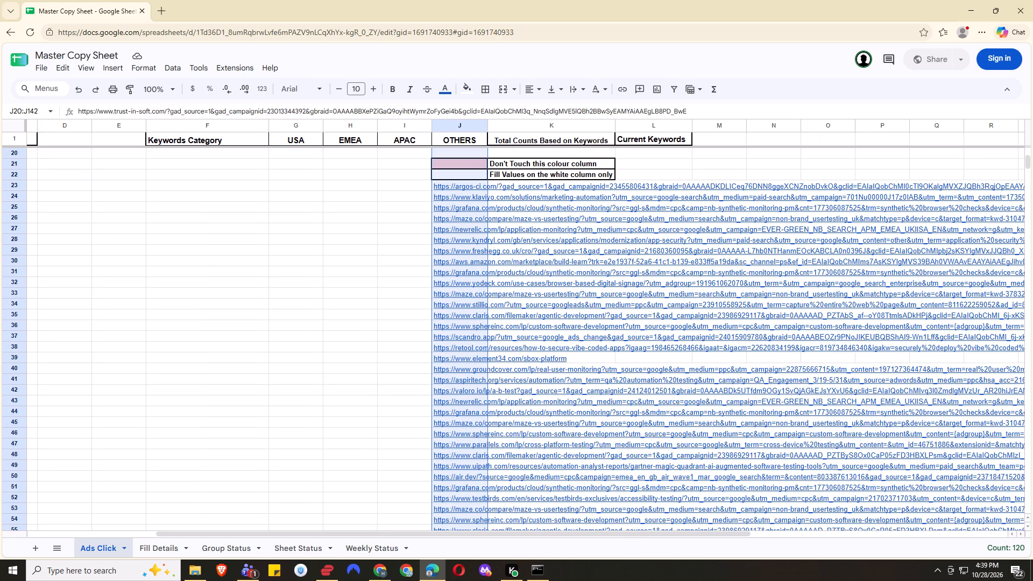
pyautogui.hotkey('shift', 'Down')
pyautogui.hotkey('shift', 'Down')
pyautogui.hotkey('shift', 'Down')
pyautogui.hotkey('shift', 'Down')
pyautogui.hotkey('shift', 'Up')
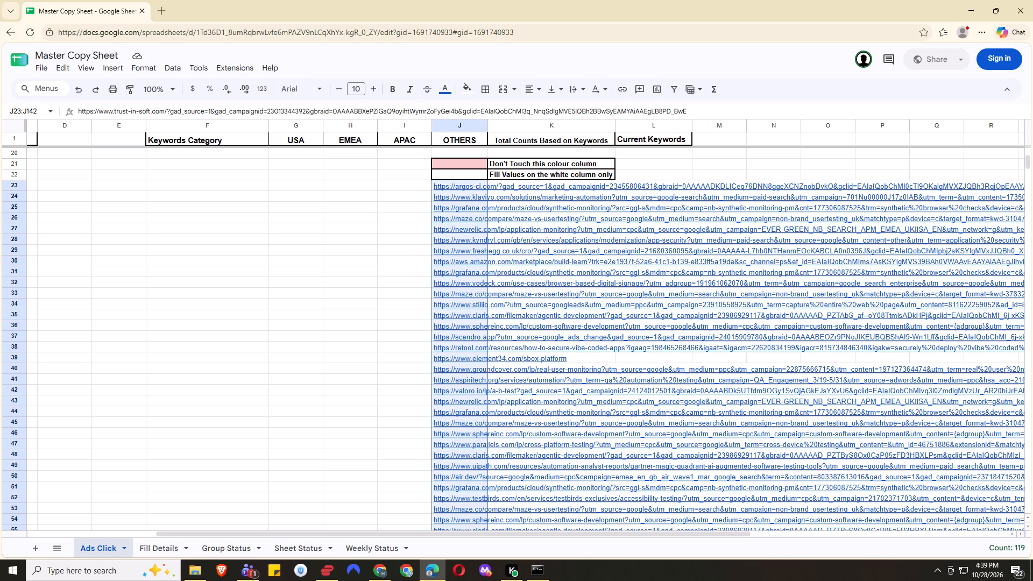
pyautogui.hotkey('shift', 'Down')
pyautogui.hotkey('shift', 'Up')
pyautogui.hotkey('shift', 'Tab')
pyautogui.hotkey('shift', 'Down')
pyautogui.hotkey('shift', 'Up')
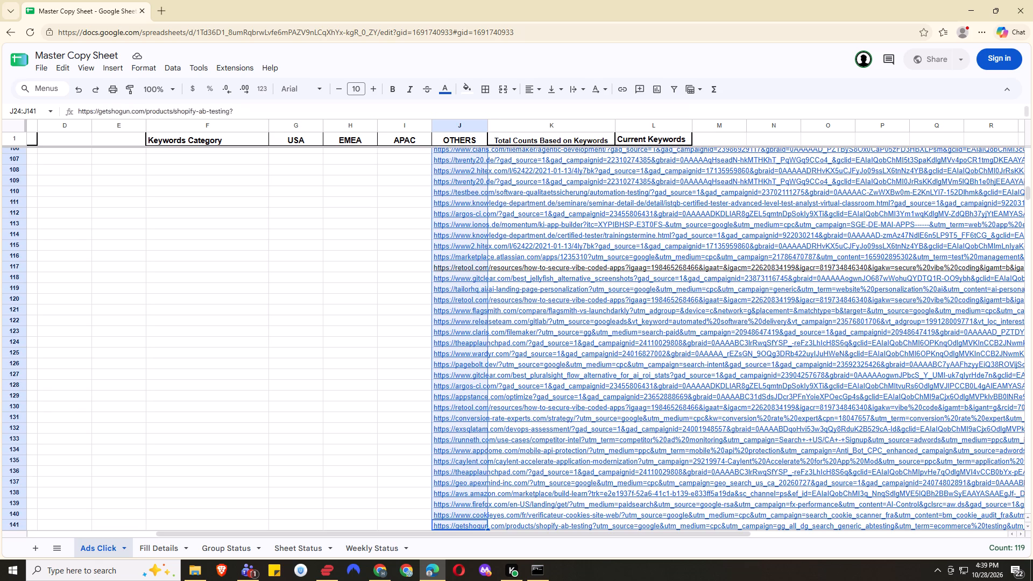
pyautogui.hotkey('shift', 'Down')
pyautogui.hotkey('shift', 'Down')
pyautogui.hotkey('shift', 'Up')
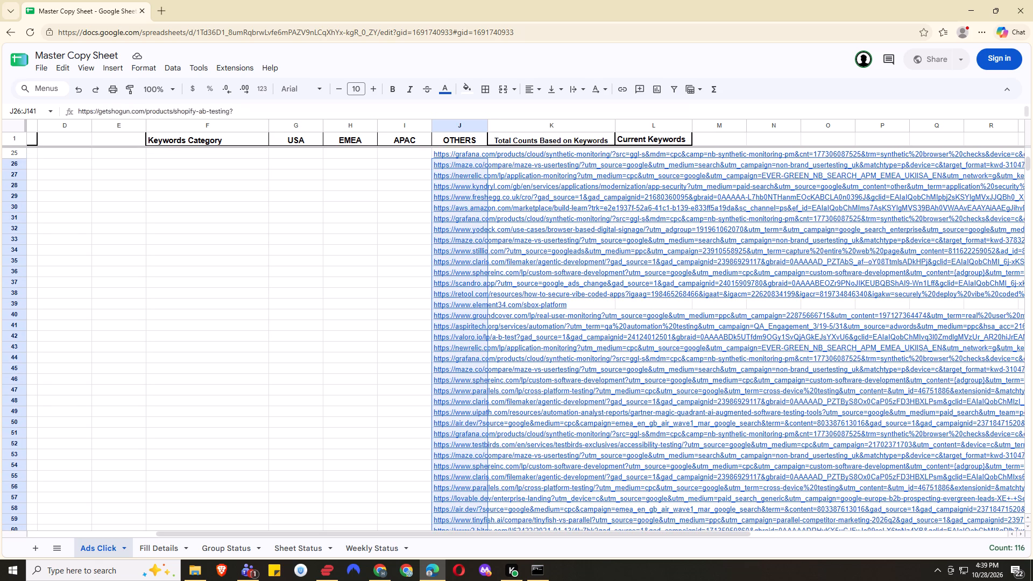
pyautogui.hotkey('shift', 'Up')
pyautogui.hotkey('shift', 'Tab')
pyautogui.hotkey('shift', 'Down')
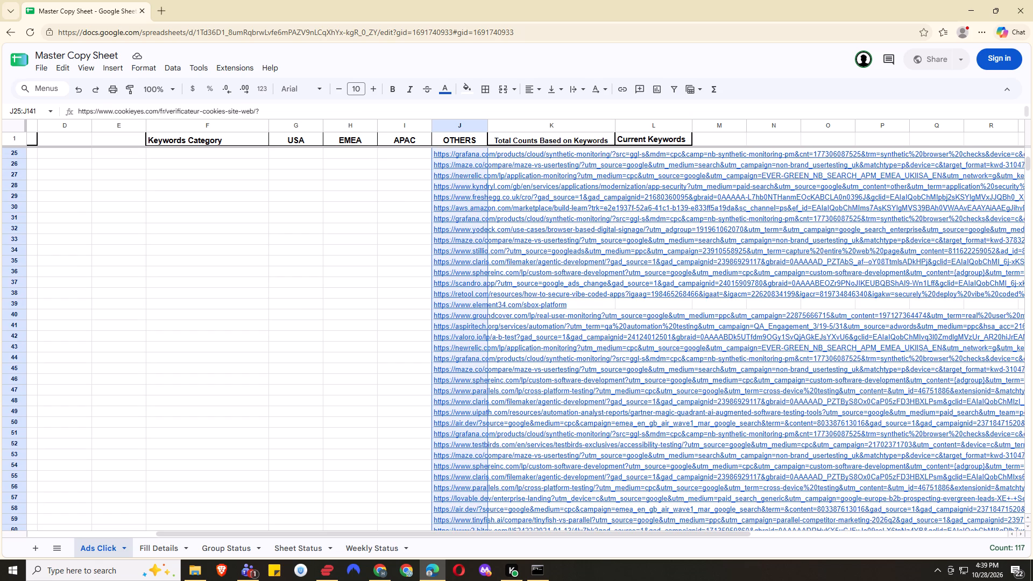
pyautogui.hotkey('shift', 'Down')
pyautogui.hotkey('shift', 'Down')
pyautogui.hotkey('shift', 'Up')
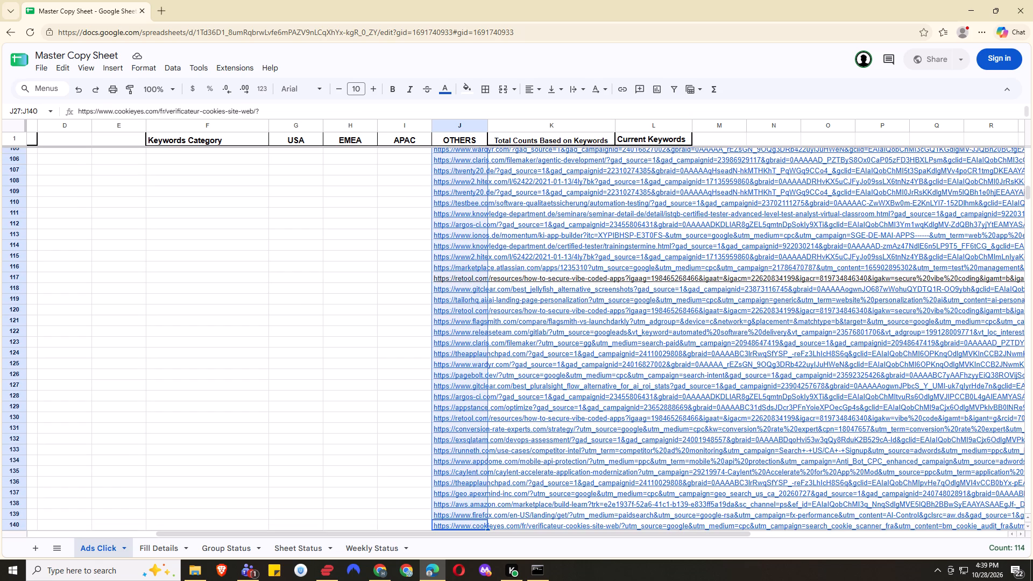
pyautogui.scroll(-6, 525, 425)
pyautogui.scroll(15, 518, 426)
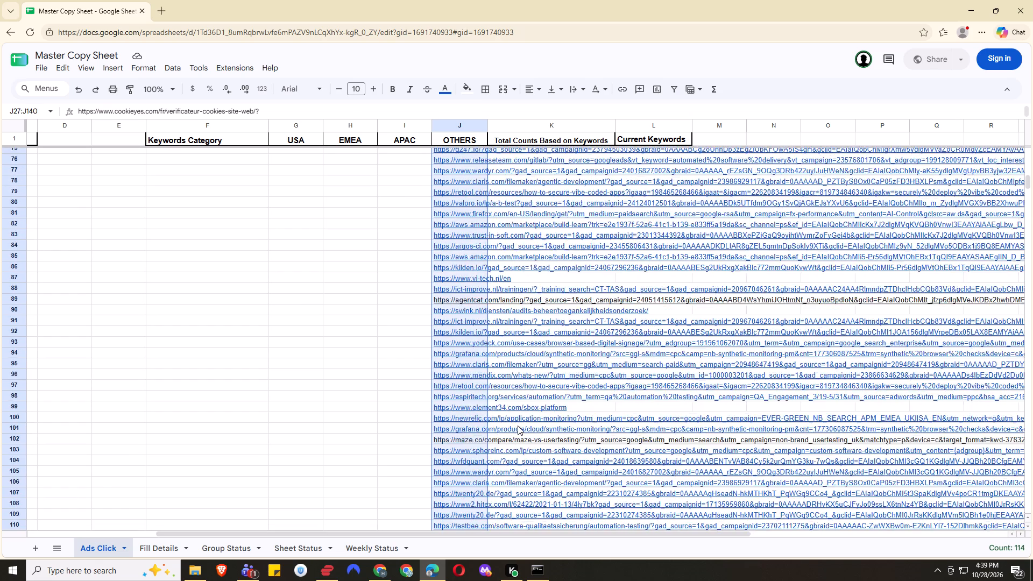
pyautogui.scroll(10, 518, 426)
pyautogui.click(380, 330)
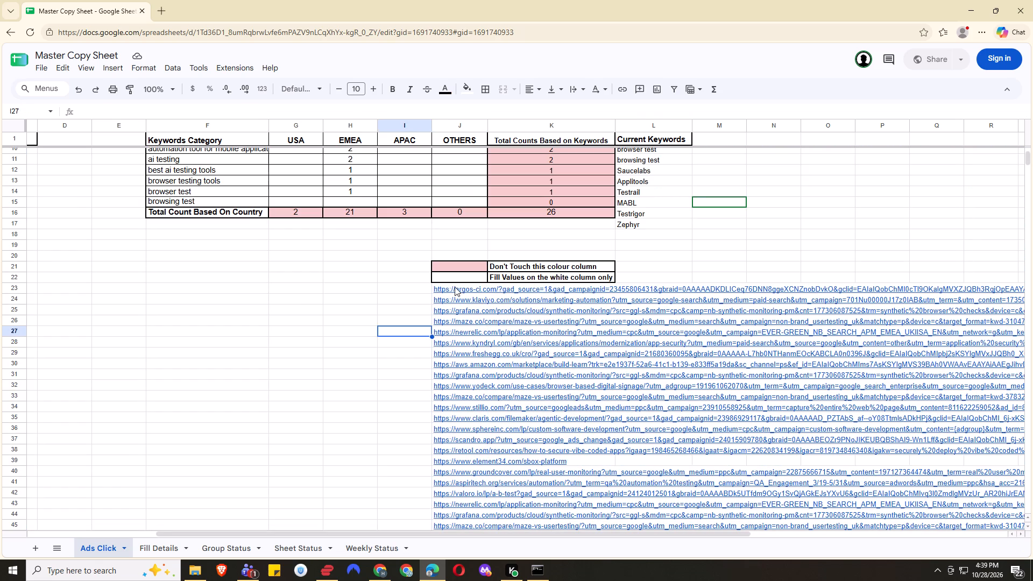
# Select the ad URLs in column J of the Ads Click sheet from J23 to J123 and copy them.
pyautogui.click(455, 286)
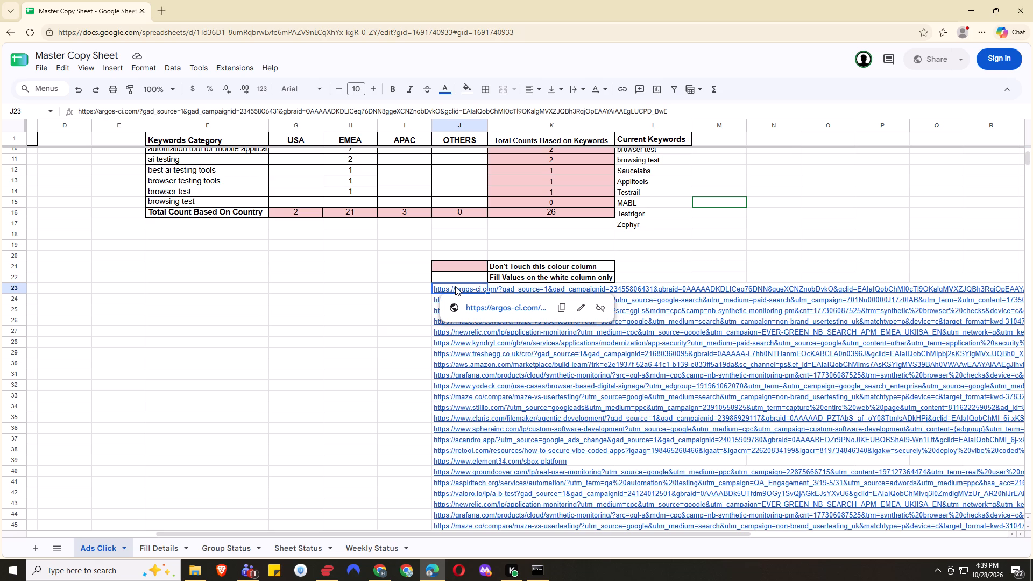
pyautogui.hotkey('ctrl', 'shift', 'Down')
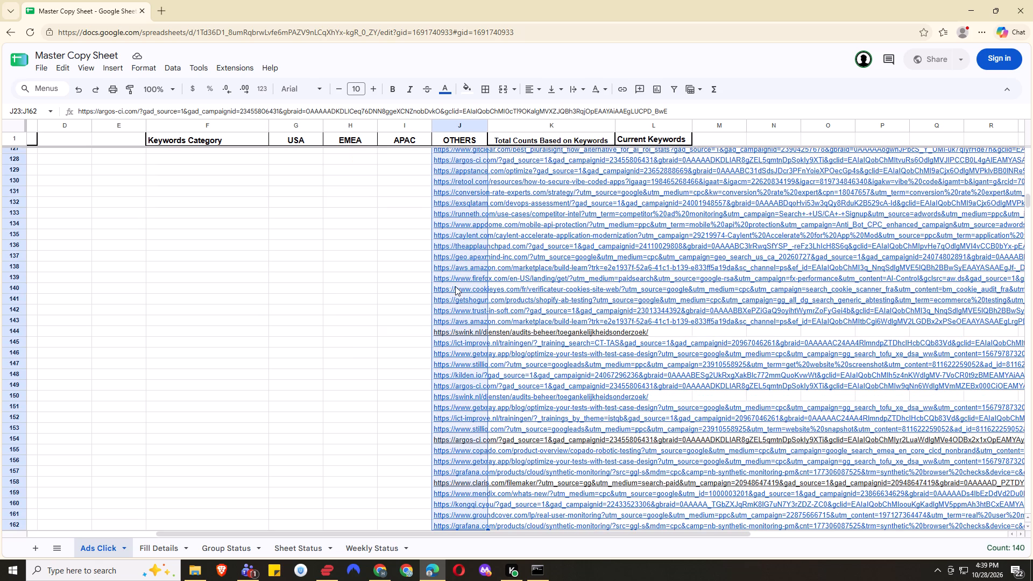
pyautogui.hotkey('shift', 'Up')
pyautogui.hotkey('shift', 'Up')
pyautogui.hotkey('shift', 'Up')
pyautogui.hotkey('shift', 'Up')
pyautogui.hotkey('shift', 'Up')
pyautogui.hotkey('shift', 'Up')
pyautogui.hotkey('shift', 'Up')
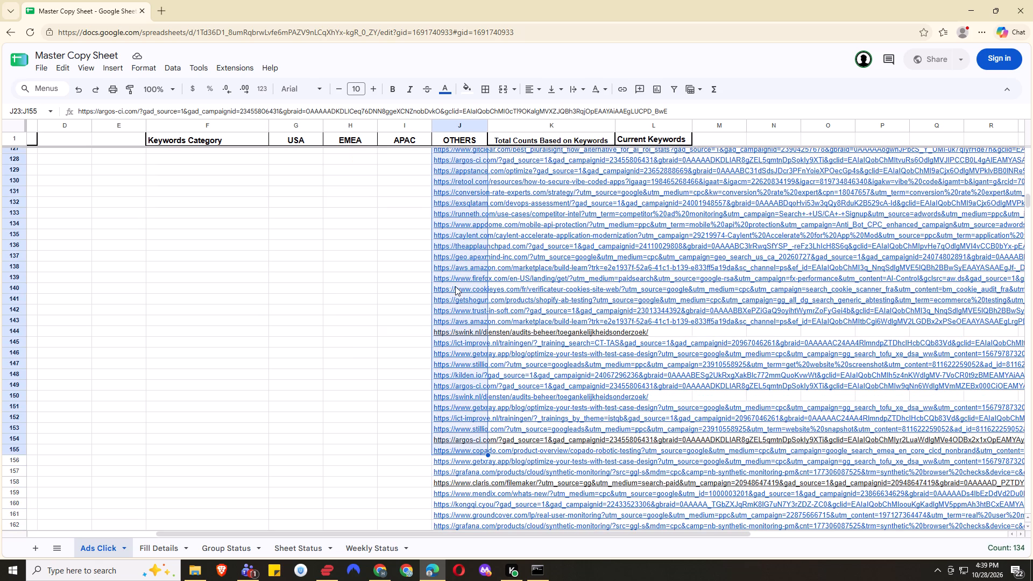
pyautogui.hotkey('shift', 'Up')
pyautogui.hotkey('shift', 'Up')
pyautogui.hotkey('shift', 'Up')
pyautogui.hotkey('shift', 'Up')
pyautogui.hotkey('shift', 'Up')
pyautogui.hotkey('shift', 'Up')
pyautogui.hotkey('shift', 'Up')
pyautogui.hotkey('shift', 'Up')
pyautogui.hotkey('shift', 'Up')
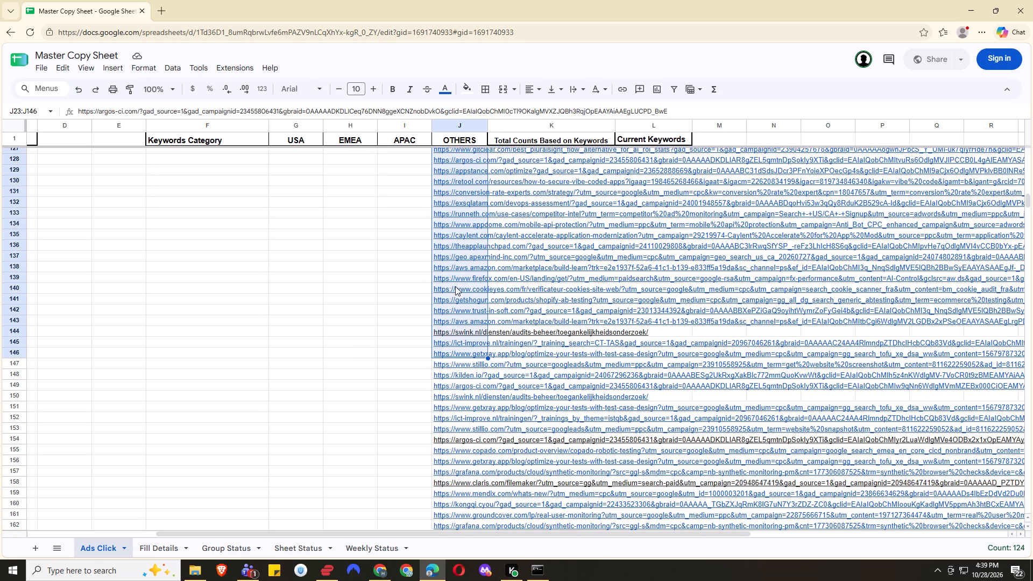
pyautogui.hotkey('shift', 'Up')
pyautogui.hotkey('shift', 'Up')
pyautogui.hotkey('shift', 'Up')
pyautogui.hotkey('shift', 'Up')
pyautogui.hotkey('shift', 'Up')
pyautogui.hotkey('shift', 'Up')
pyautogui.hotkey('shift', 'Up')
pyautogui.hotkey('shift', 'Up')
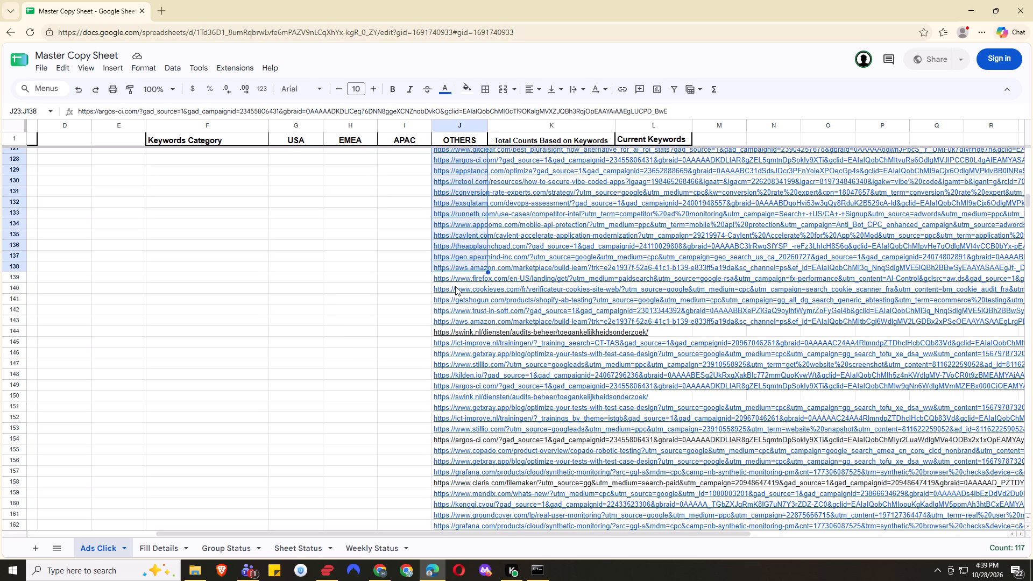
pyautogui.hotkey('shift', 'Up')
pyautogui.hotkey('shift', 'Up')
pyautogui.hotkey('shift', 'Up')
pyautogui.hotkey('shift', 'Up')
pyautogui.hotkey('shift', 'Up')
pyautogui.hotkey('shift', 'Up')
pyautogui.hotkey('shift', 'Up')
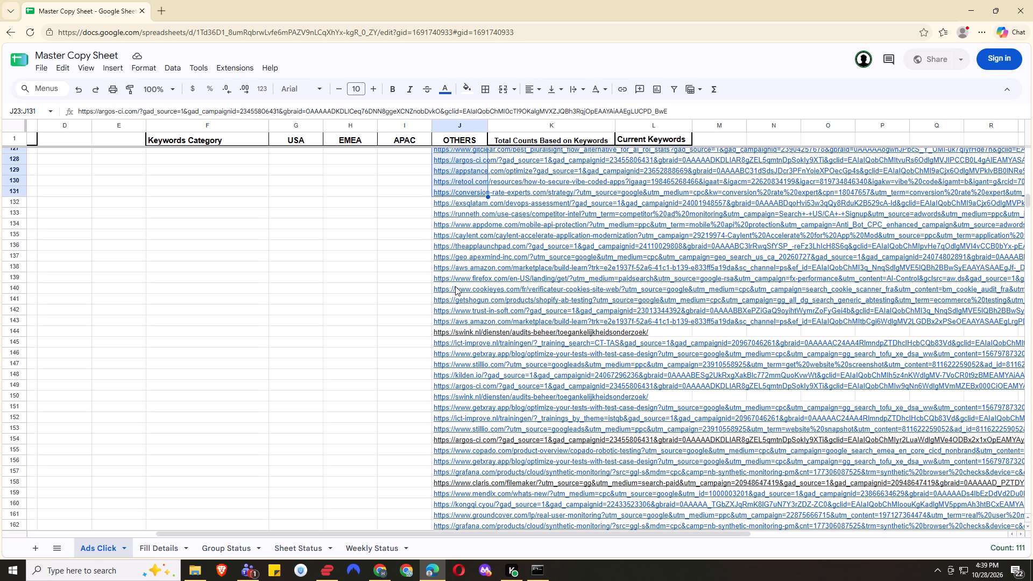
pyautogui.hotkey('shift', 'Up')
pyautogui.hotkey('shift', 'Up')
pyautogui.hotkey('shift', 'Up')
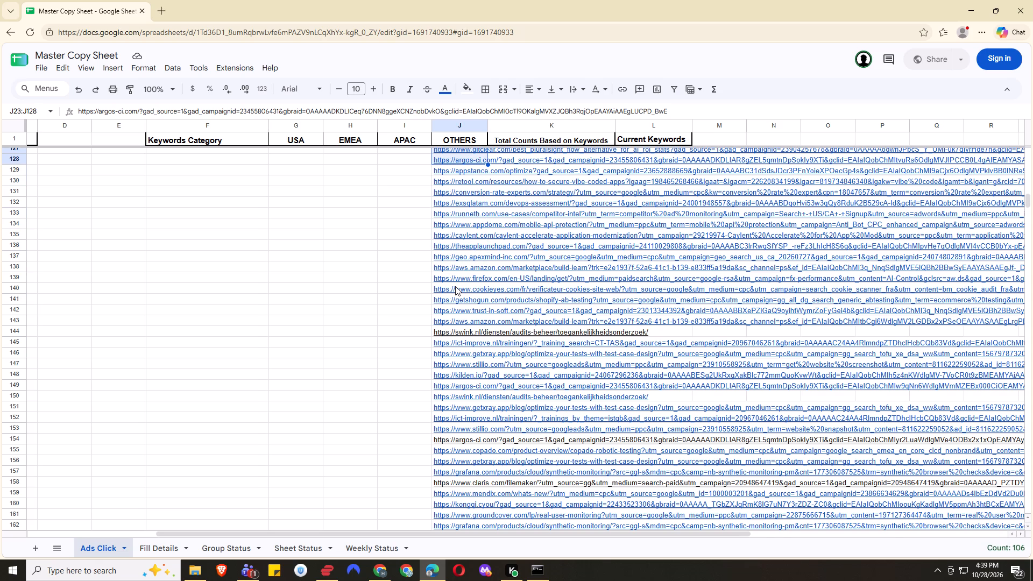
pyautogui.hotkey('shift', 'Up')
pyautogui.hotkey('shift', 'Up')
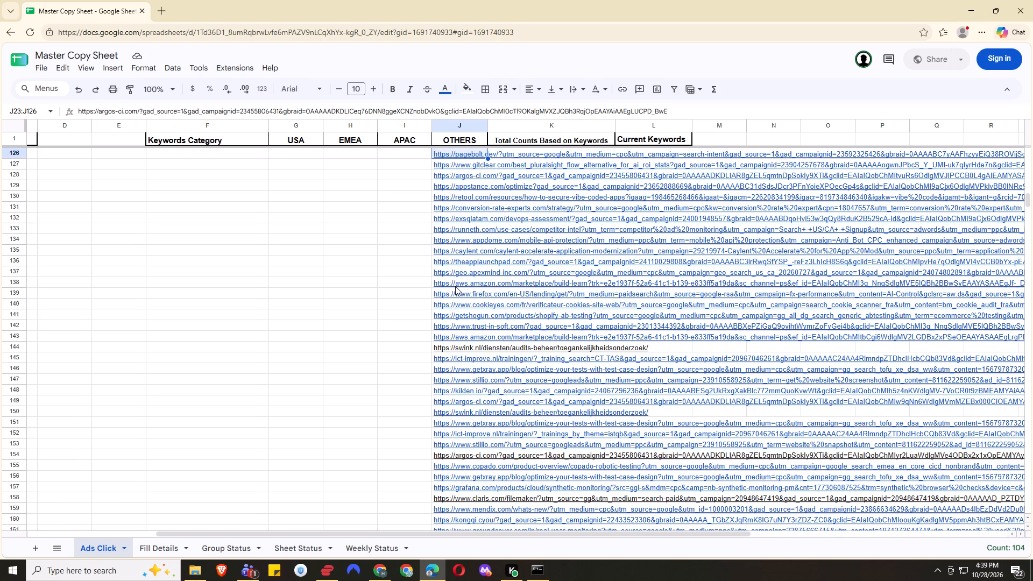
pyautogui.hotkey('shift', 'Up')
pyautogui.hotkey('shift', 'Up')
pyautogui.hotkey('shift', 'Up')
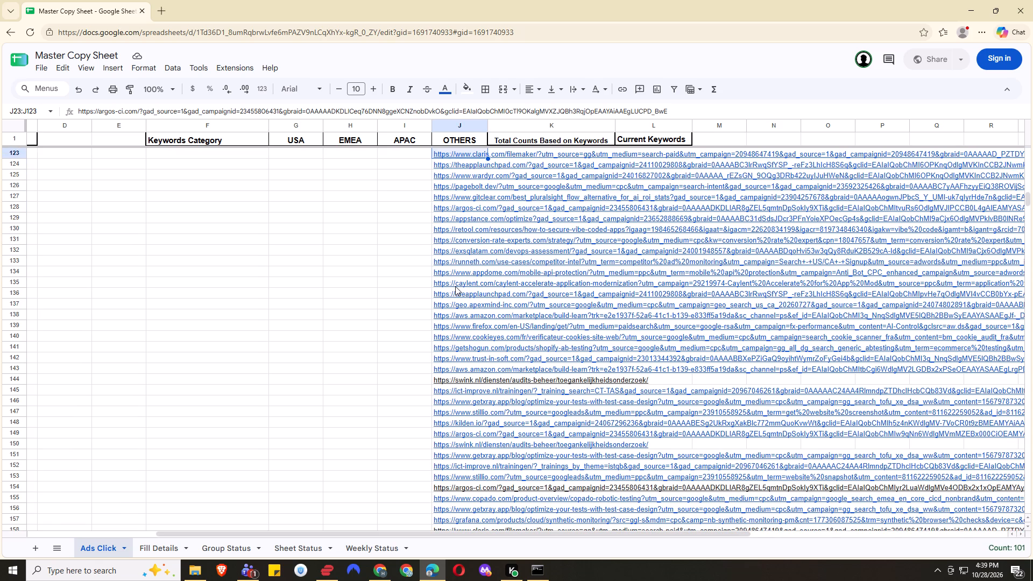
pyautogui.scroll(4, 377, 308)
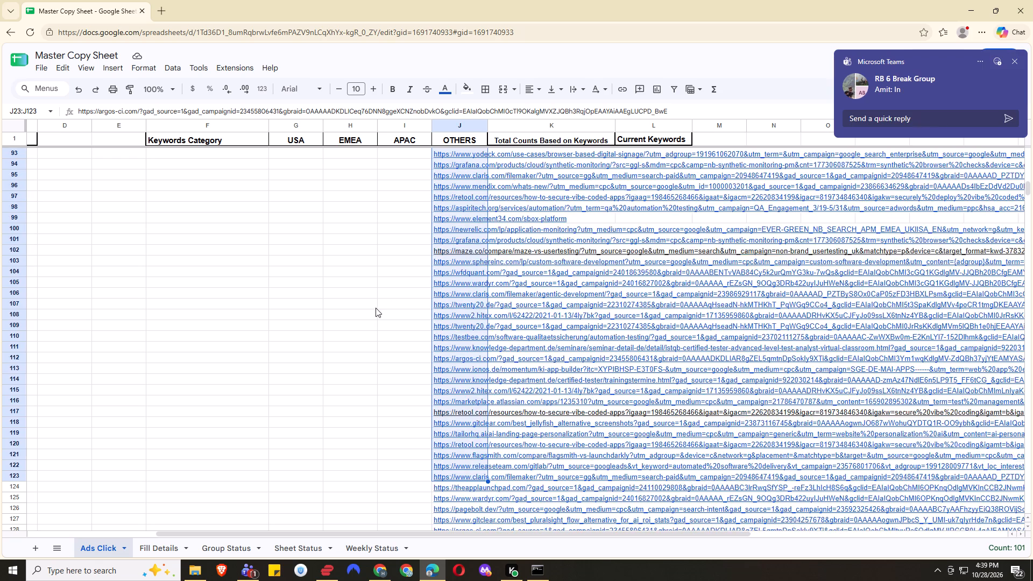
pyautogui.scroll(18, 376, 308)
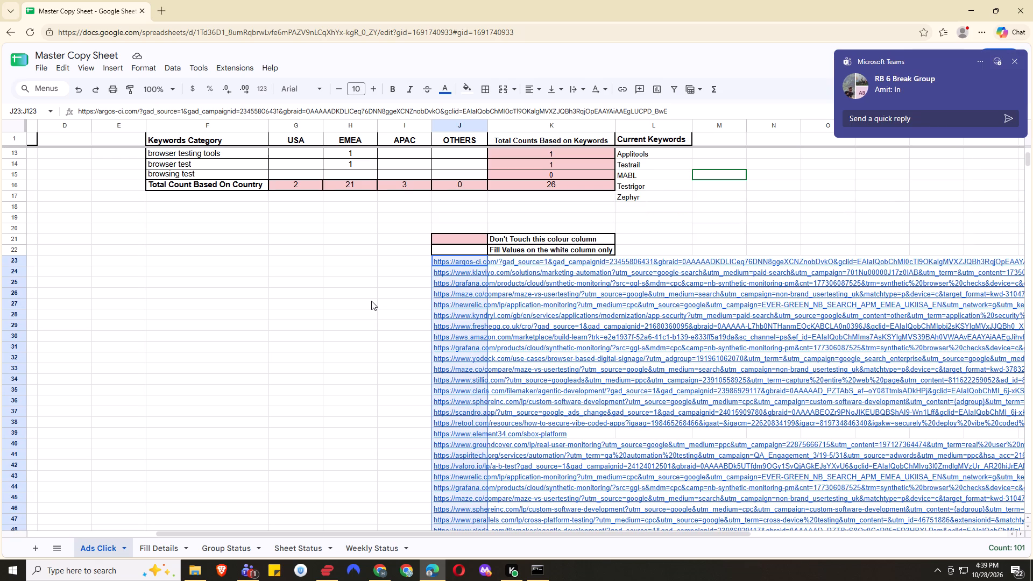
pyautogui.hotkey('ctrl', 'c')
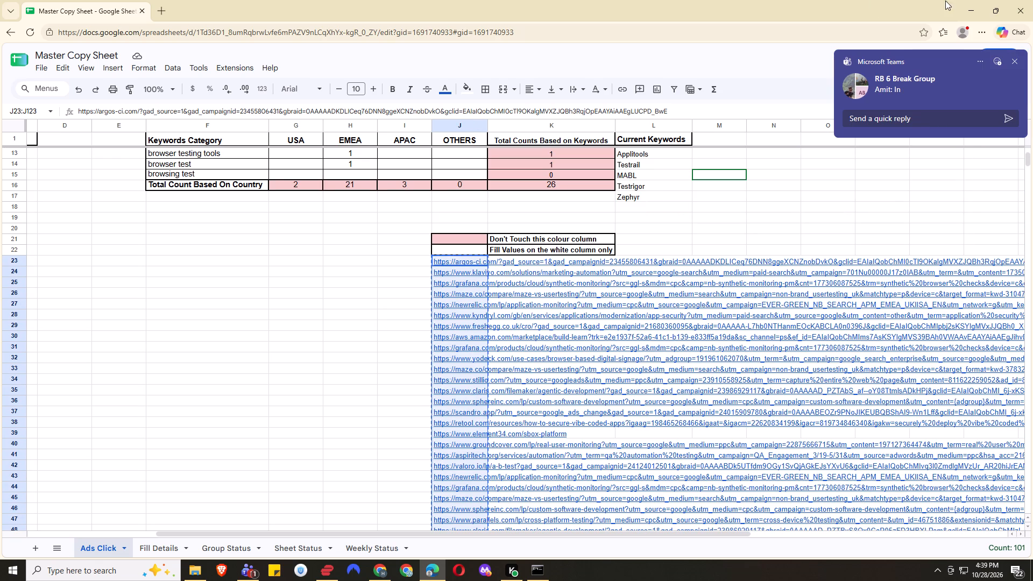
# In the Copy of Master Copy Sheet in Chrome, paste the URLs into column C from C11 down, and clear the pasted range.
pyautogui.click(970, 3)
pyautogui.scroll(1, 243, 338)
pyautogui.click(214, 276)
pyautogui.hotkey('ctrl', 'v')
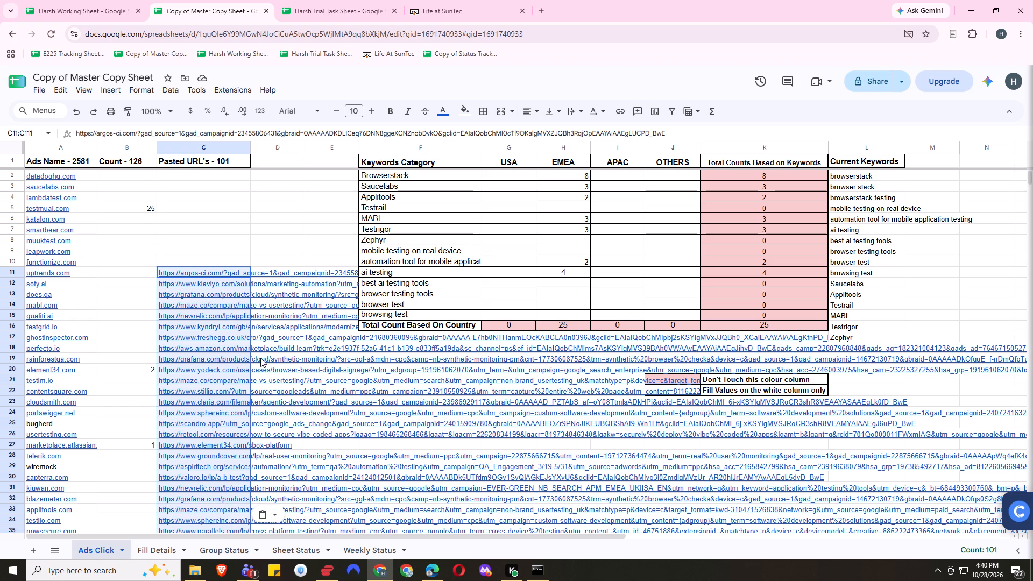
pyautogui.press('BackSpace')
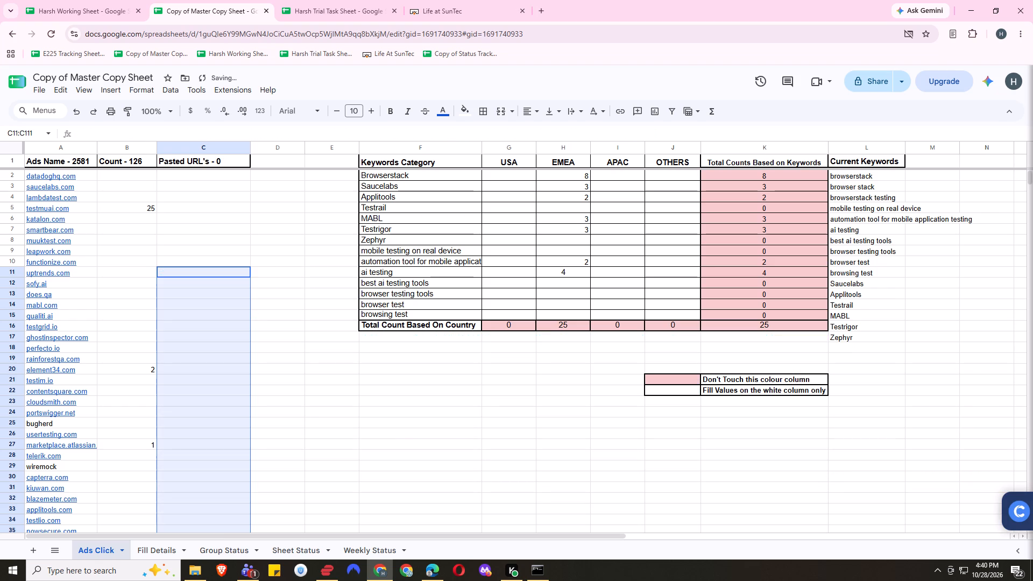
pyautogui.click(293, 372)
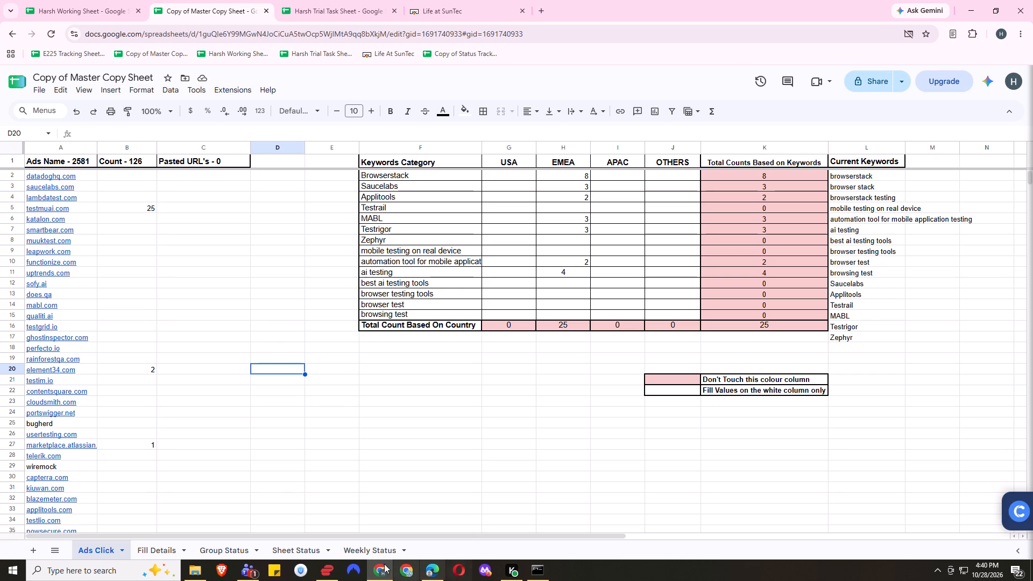
# Switch to the Master Copy Sheet in Microsoft Edge, delete all ad URLs from J23 to J162, and close the browser window.
pyautogui.click(431, 577)
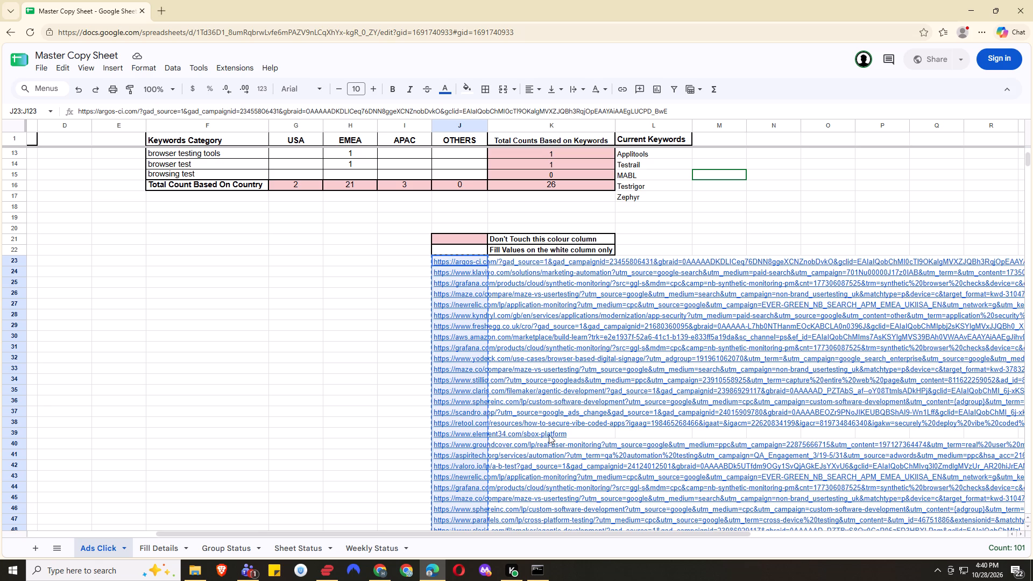
pyautogui.click(395, 284)
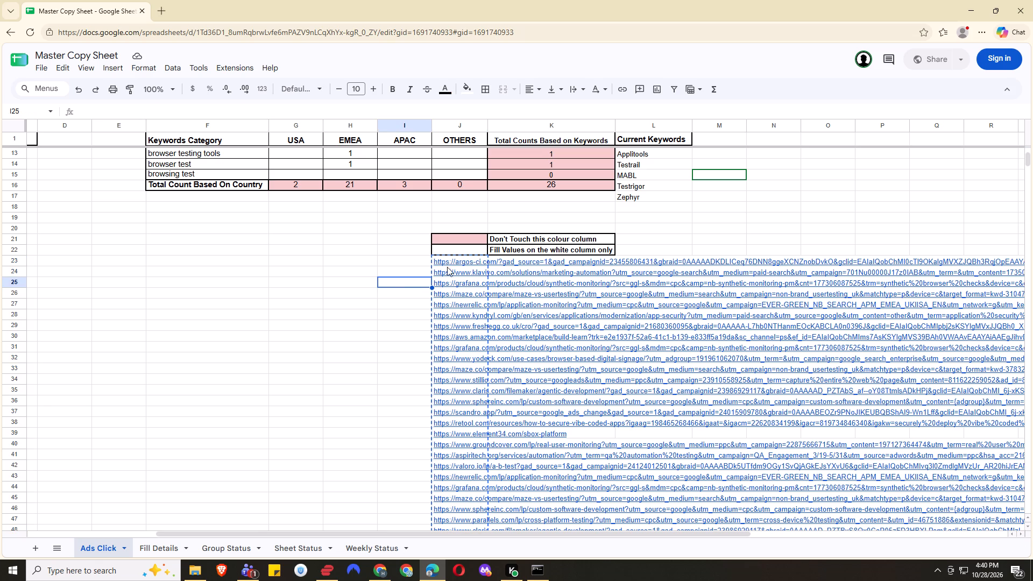
pyautogui.moveTo(415, 258); pyautogui.dragTo(489, 318)
pyautogui.click(416, 345)
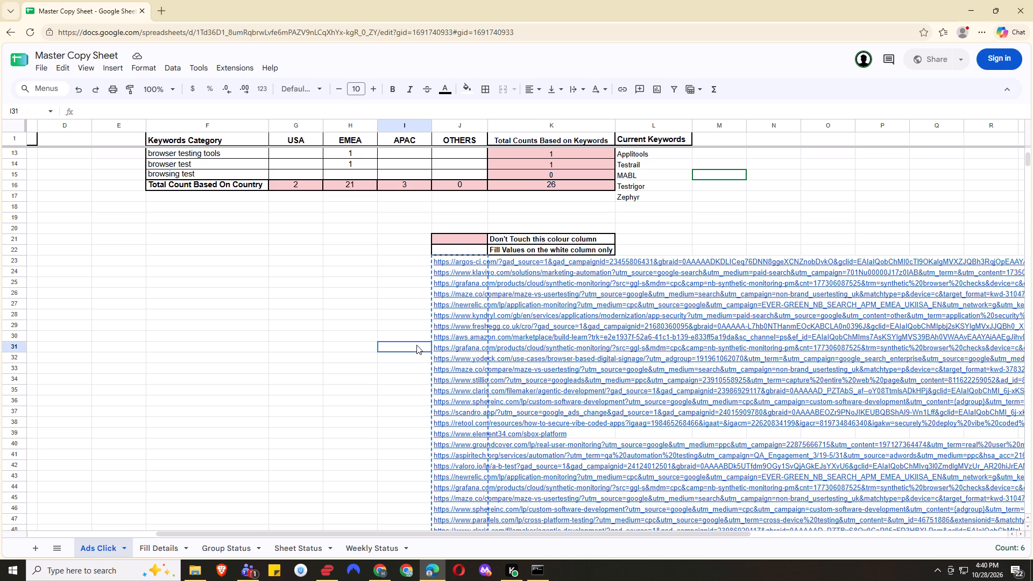
pyautogui.click(448, 263)
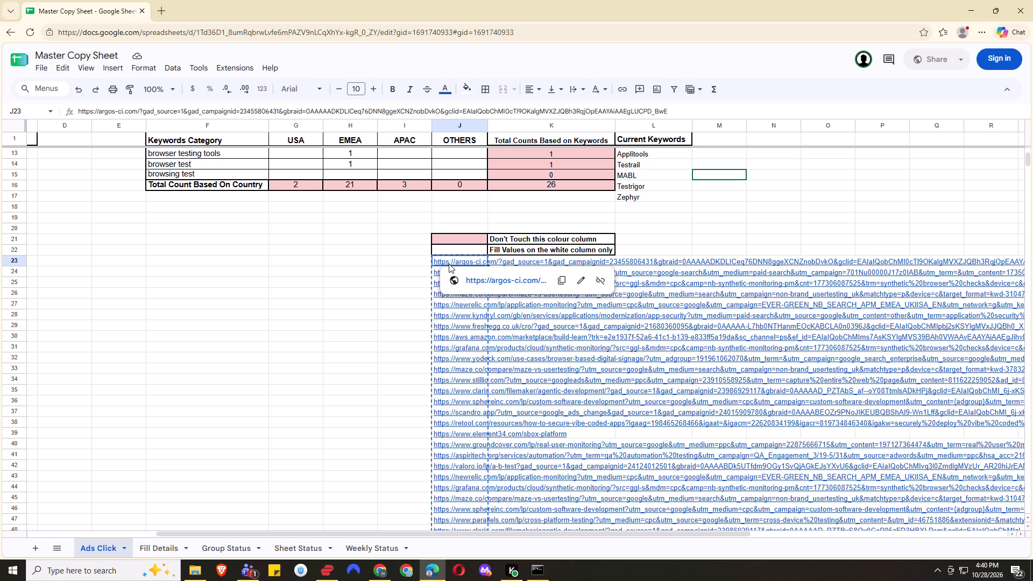
pyautogui.hotkey('ctrl', 'shift', 'Down')
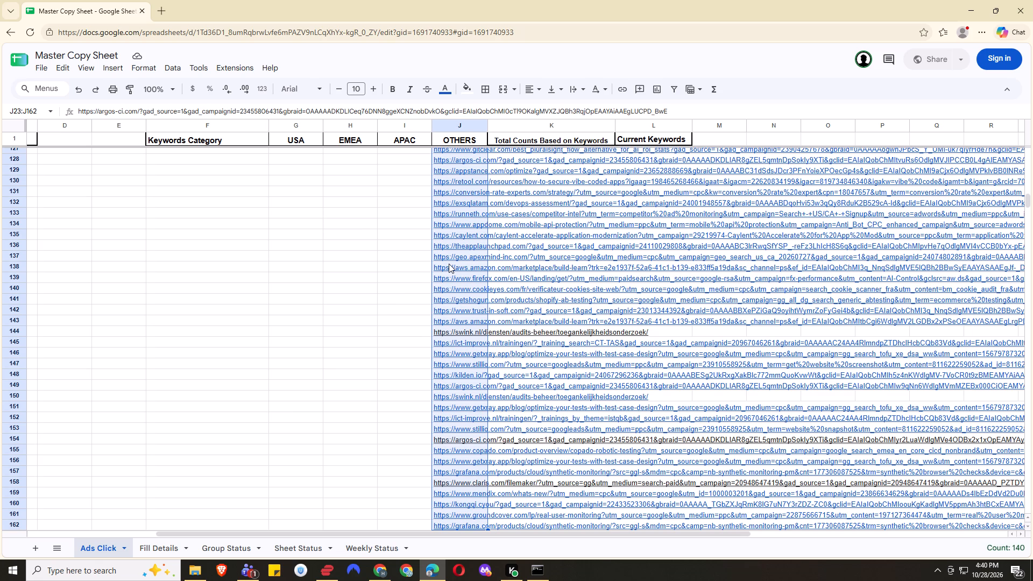
pyautogui.scroll(-4, 529, 387)
pyautogui.press('BackSpace')
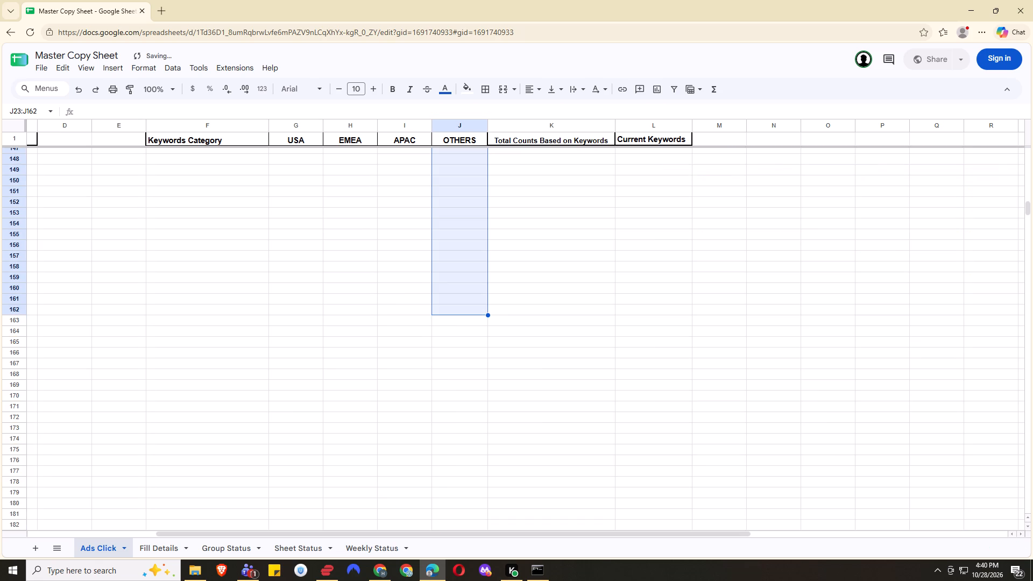
pyautogui.click(606, 414)
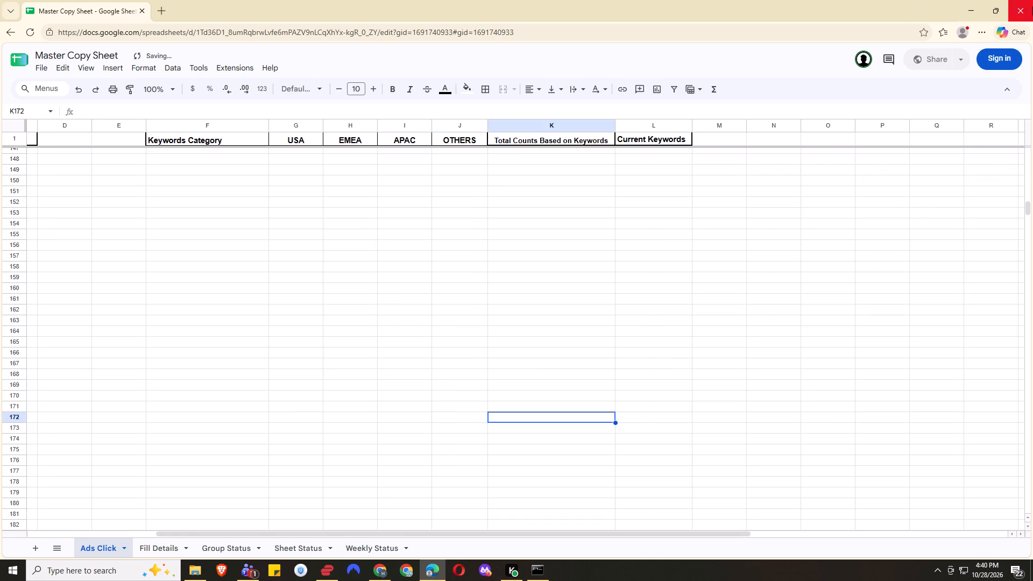
pyautogui.click(1032, 6)
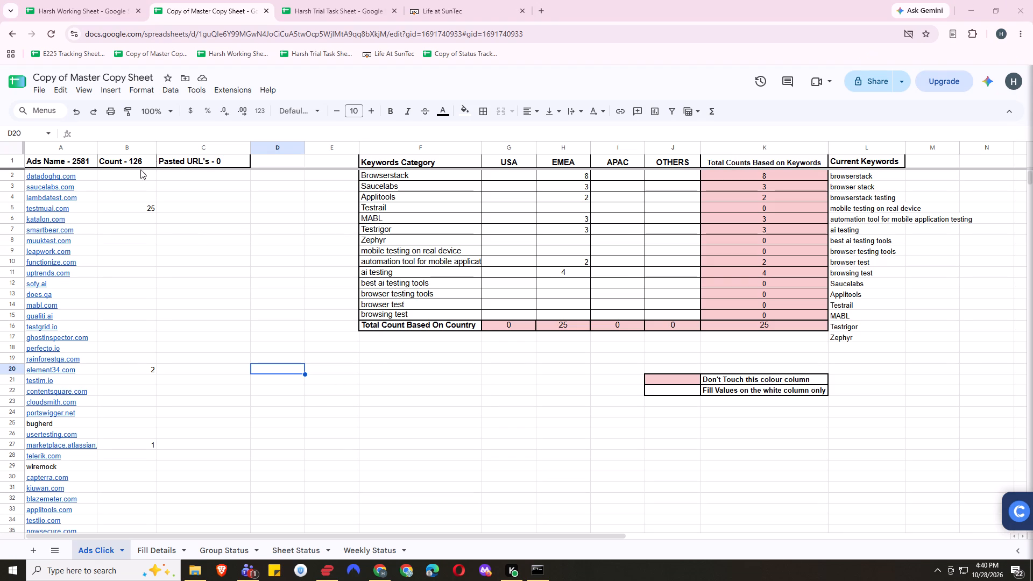
# Copy the whole Count column, B2 to B2582, from the Ads Click sheet of the Copy of Master Copy Sheet.
pyautogui.click(138, 175)
pyautogui.hotkey('ctrl', 'shift', 'Down')
pyautogui.hotkey('ctrl', 'shift', 'Down')
pyautogui.hotkey('ctrl', 'shift', 'Down')
pyautogui.hotkey('ctrl', 'shift', 'Down')
pyautogui.hotkey('ctrl', 'shift', 'Down')
pyautogui.hotkey('ctrl', 'shift', 'Down')
pyautogui.hotkey('ctrl', 'shift', 'Down')
pyautogui.hotkey('ctrl', 'shift', 'Down')
pyautogui.hotkey('ctrl', 'shift', 'Down')
pyautogui.hotkey('ctrl', 'shift', 'Down')
pyautogui.hotkey('ctrl', 'shift', 'Down')
pyautogui.hotkey('ctrl', 'shift', 'Down')
pyautogui.hotkey('ctrl', 'shift', 'Down')
pyautogui.hotkey('ctrl', 'shift', 'Down')
pyautogui.hotkey('ctrl', 'shift', 'Down')
pyautogui.hotkey('ctrl', 'shift', 'Down')
pyautogui.hotkey('ctrl', 'shift', 'Down')
pyautogui.hotkey('ctrl', 'shift', 'Down')
pyautogui.hotkey('ctrl', 'shift', 'Down')
pyautogui.hotkey('ctrl', 'shift', 'Down')
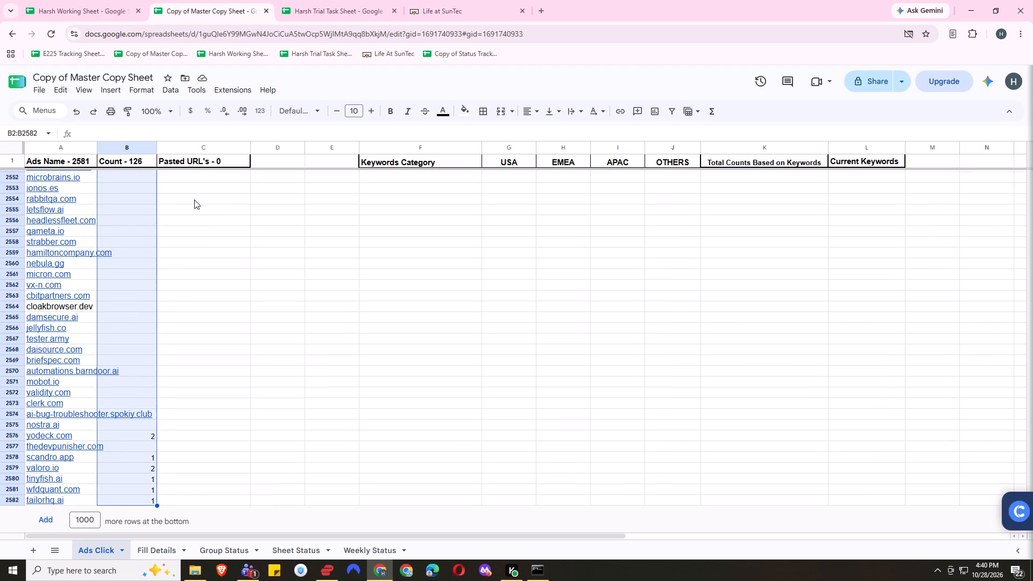
pyautogui.hotkey('ctrl', 'c')
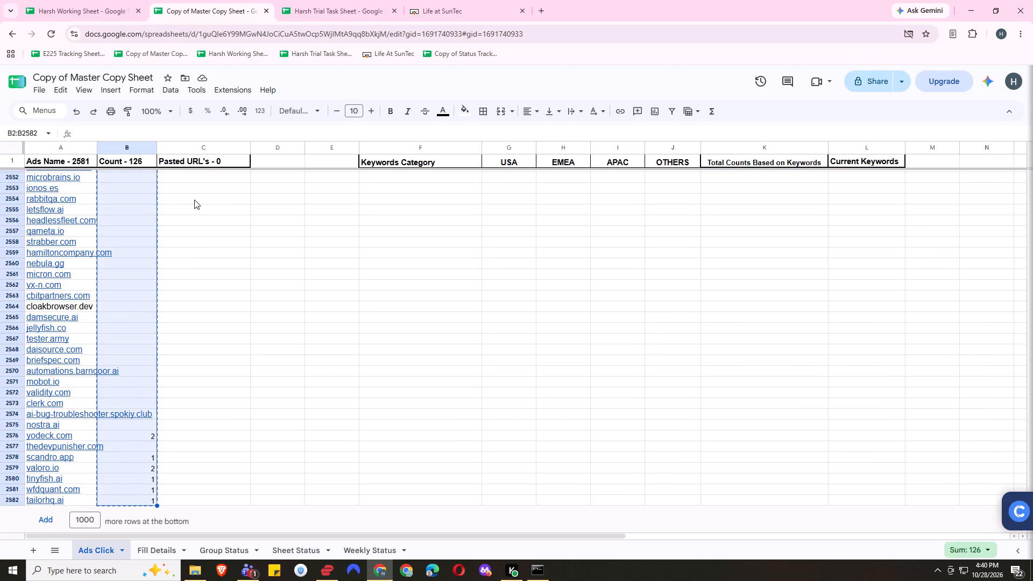
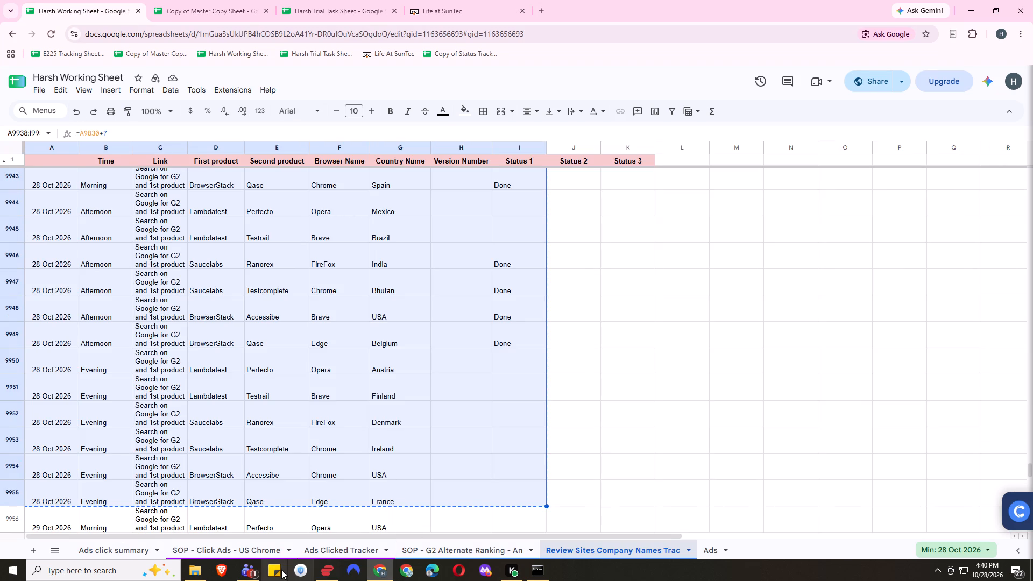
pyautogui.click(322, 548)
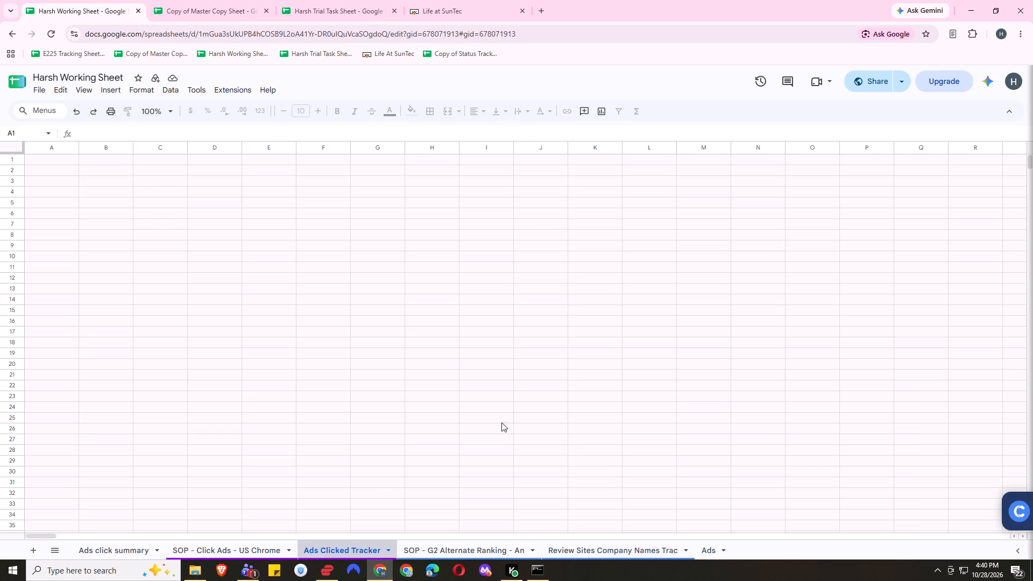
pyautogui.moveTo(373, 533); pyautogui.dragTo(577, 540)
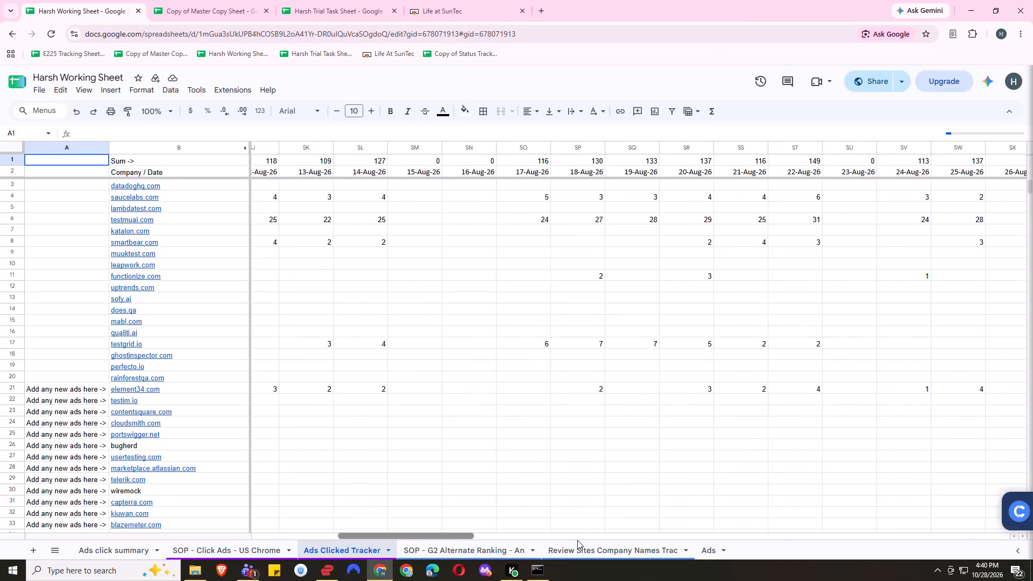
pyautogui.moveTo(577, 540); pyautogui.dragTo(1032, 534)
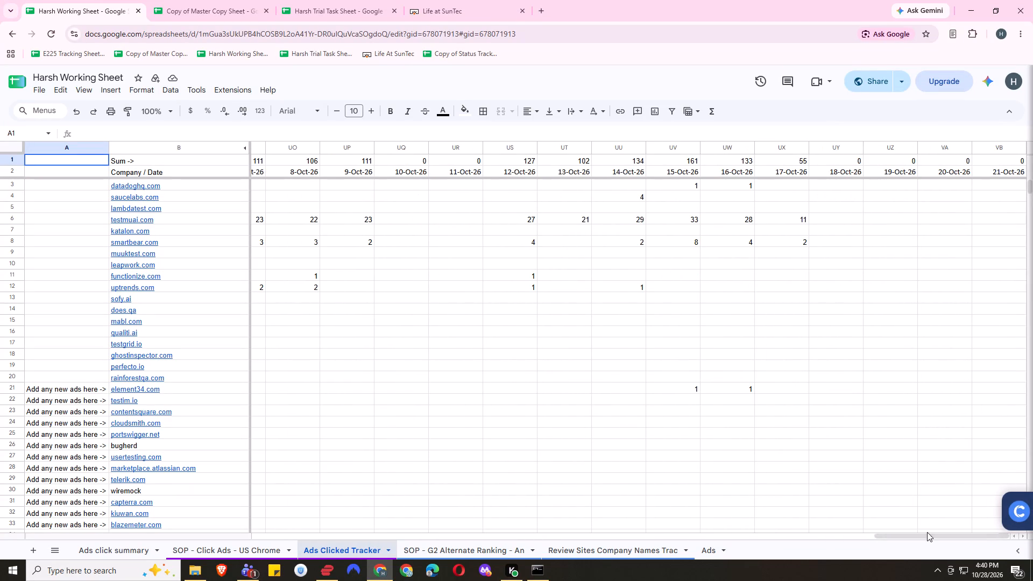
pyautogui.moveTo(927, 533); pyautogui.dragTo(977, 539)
# In the Harsh Trial Task Sheet's Ads Clicked Tracker, paste the copied counts into the 28-Oct-26 column starting at VI3.
pyautogui.click(353, 4)
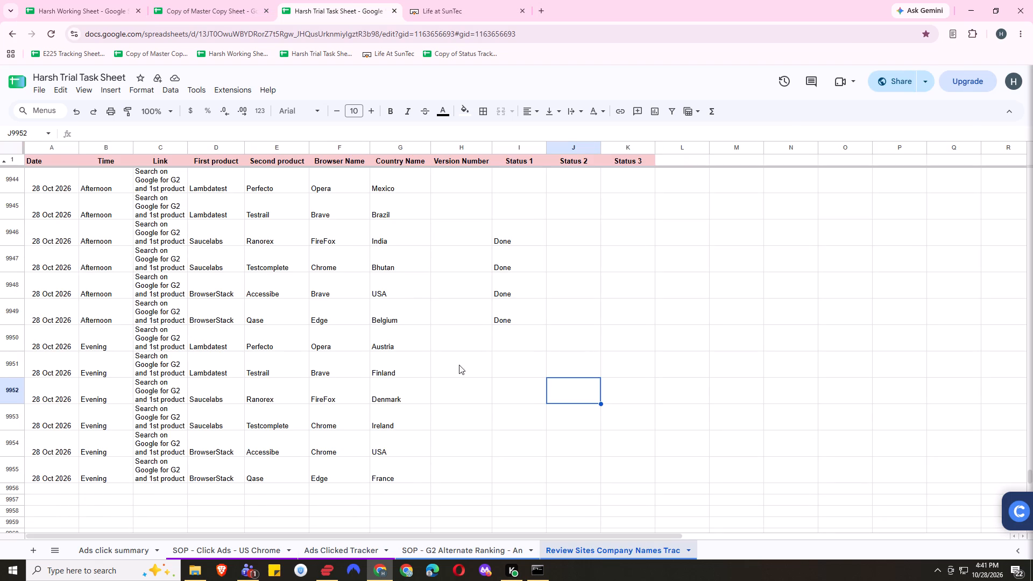
pyautogui.click(339, 544)
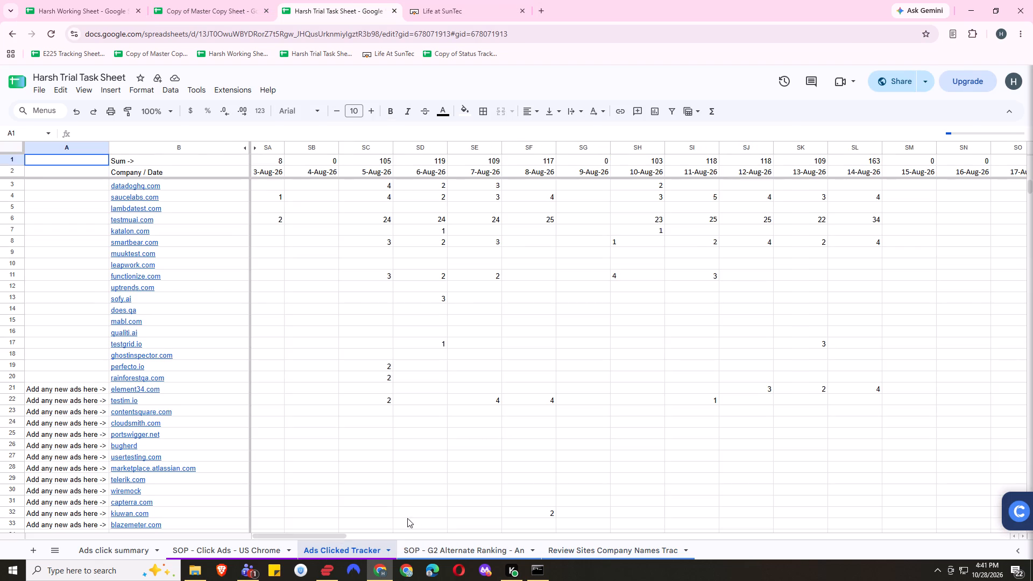
pyautogui.moveTo(314, 537); pyautogui.dragTo(799, 540)
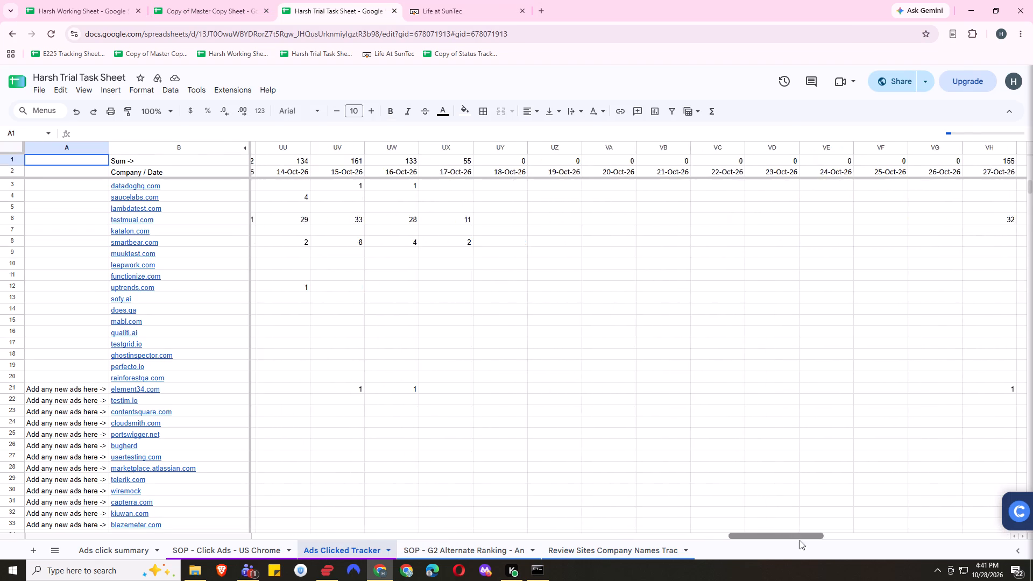
pyautogui.moveTo(799, 540); pyautogui.dragTo(857, 535)
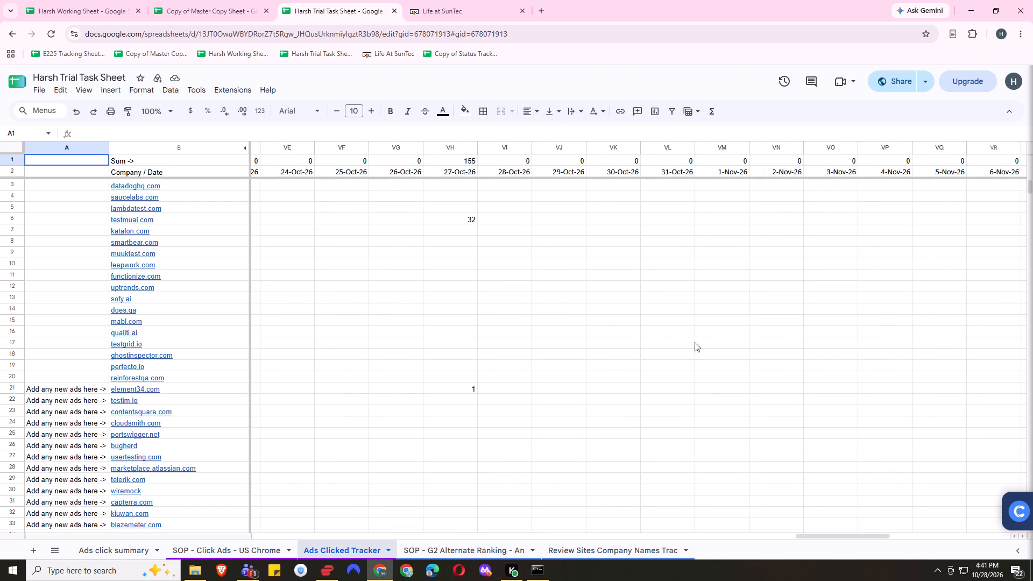
pyautogui.click(508, 187)
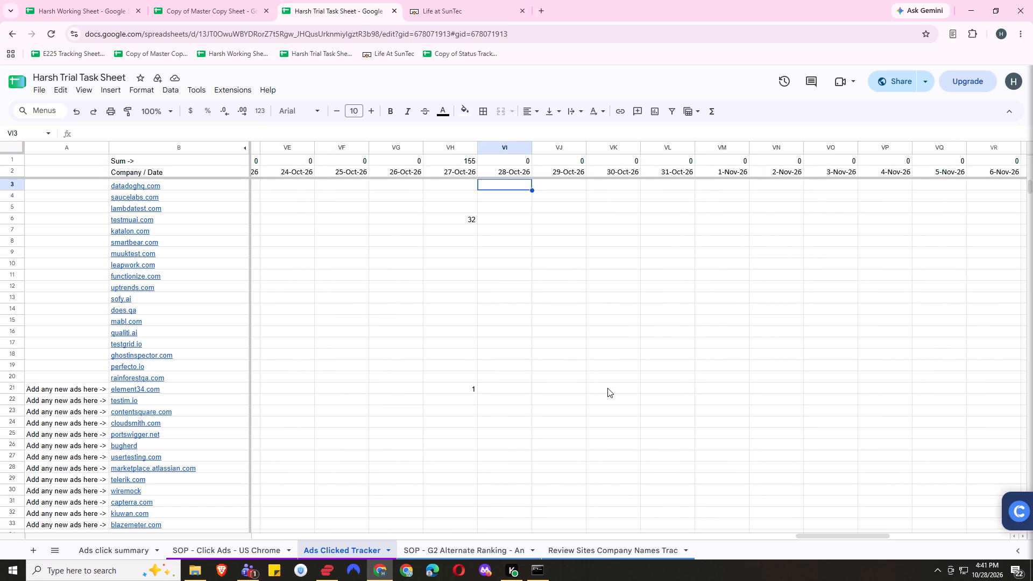
pyautogui.hotkey('ctrl', 'v')
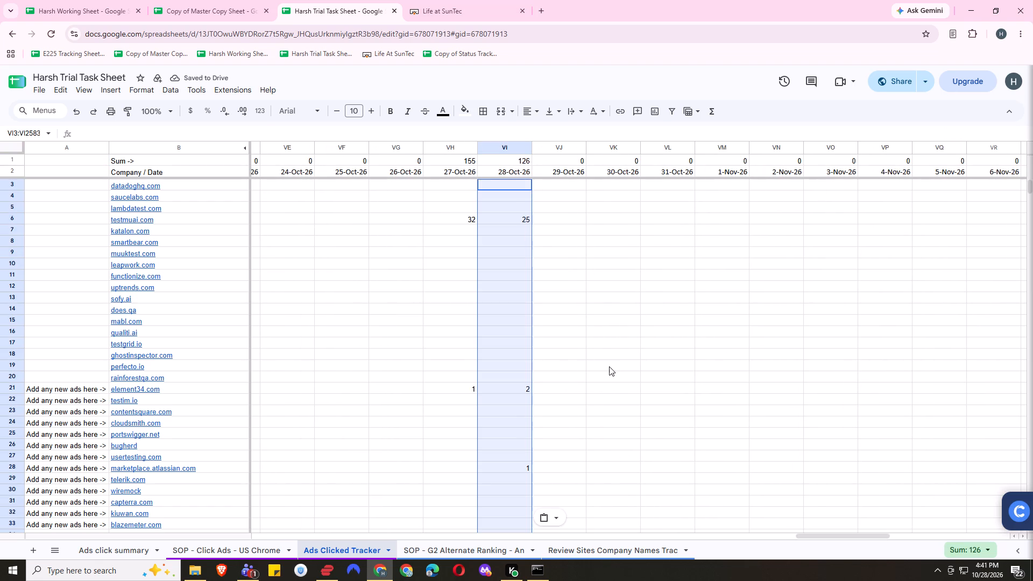
# Check the end of the pasted 28-Oct-26 counts for rows that have no company name in column B.
pyautogui.scroll(-7, 609, 366)
pyautogui.scroll(-19, 619, 369)
pyautogui.scroll(-14, 619, 383)
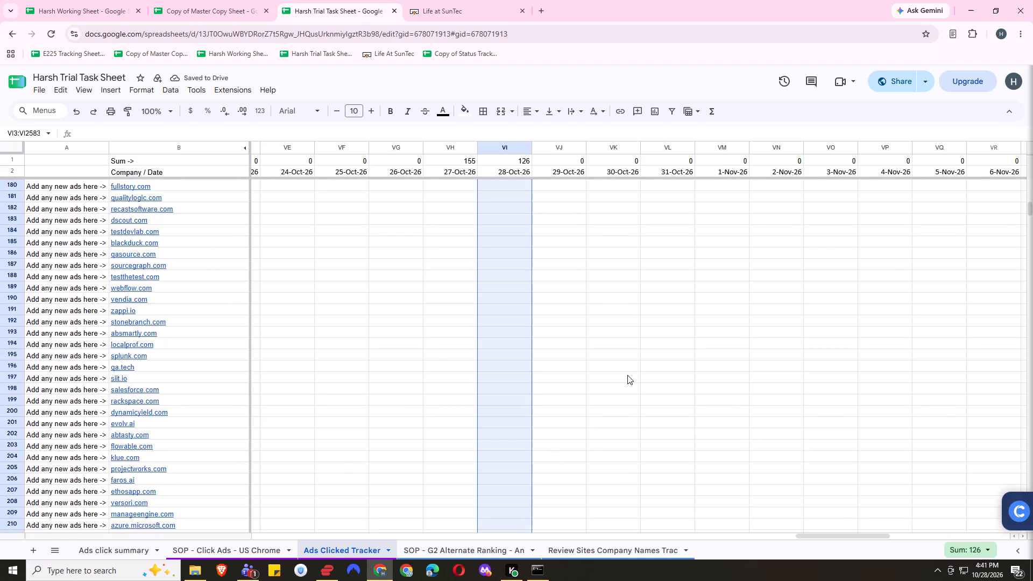
pyautogui.scroll(-20, 627, 375)
pyautogui.scroll(-12, 627, 375)
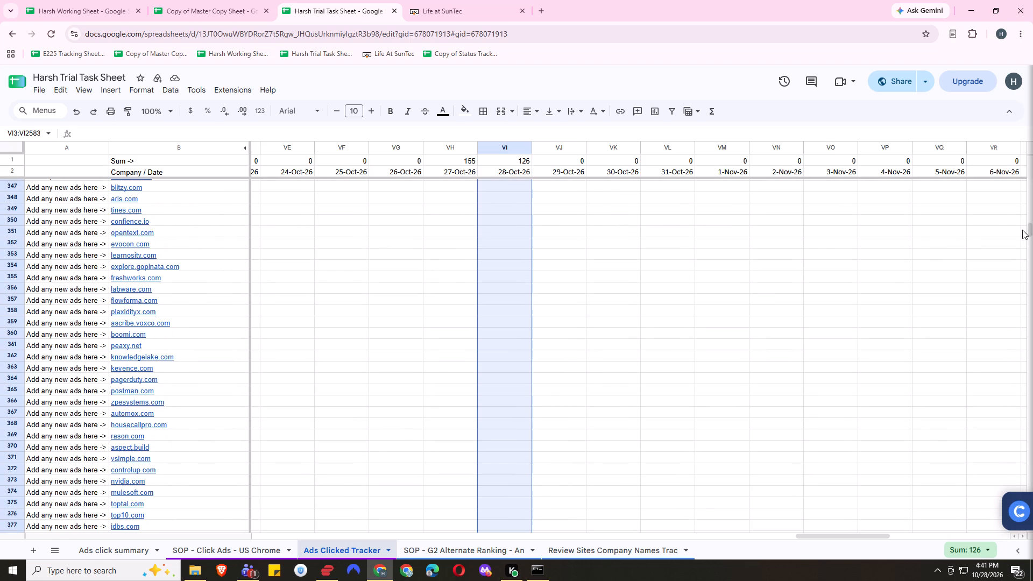
pyautogui.moveTo(1027, 231); pyautogui.dragTo(1030, 284)
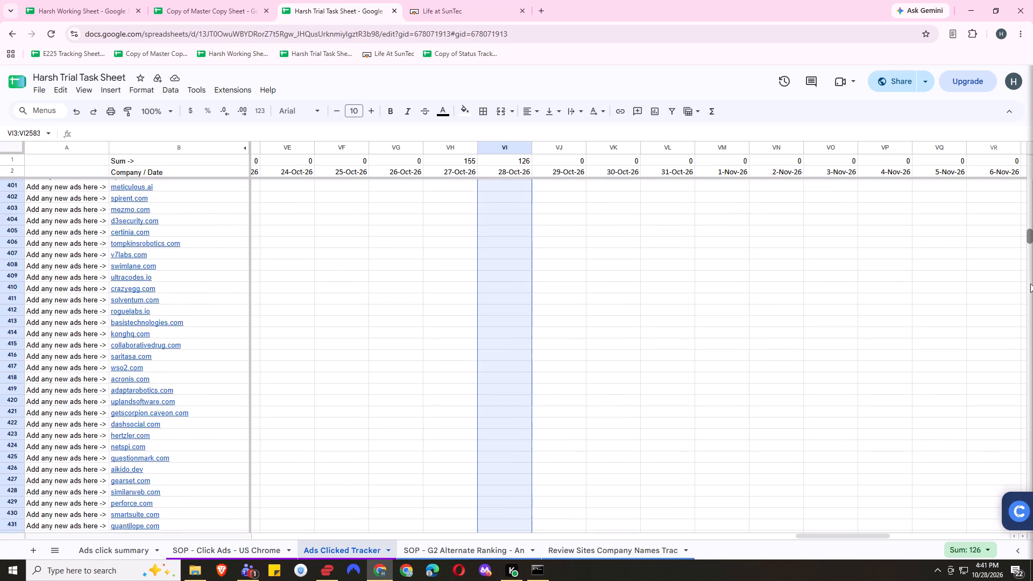
pyautogui.moveTo(1030, 284); pyautogui.dragTo(1032, 530)
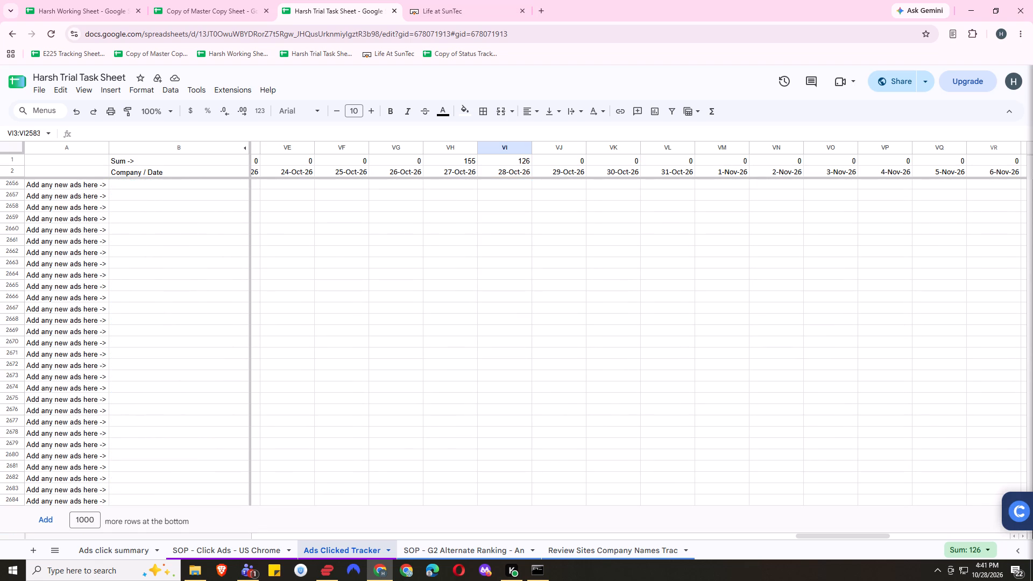
pyautogui.moveTo(1032, 530); pyautogui.dragTo(1032, 495)
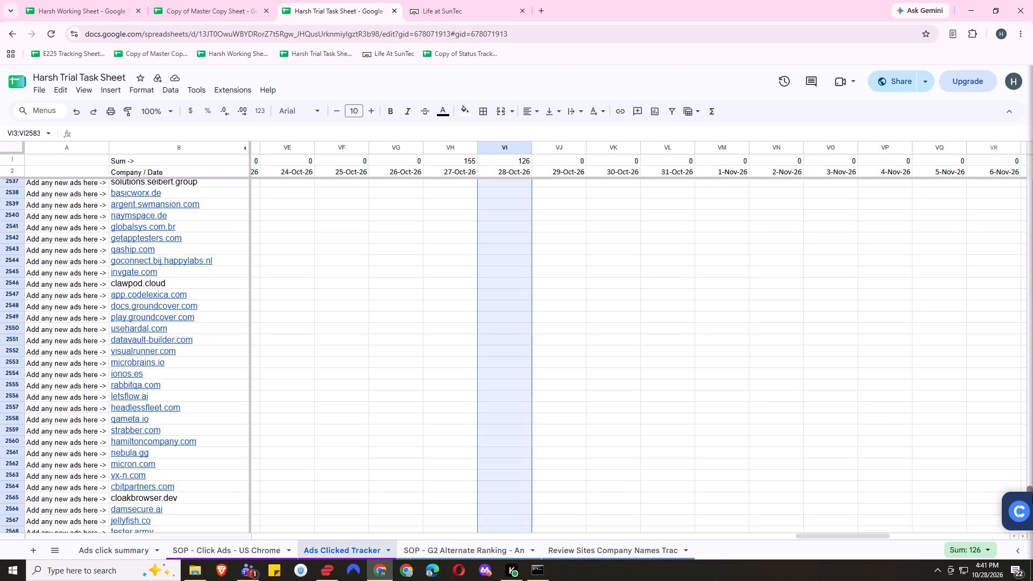
pyautogui.moveTo(1032, 495); pyautogui.dragTo(1032, 495)
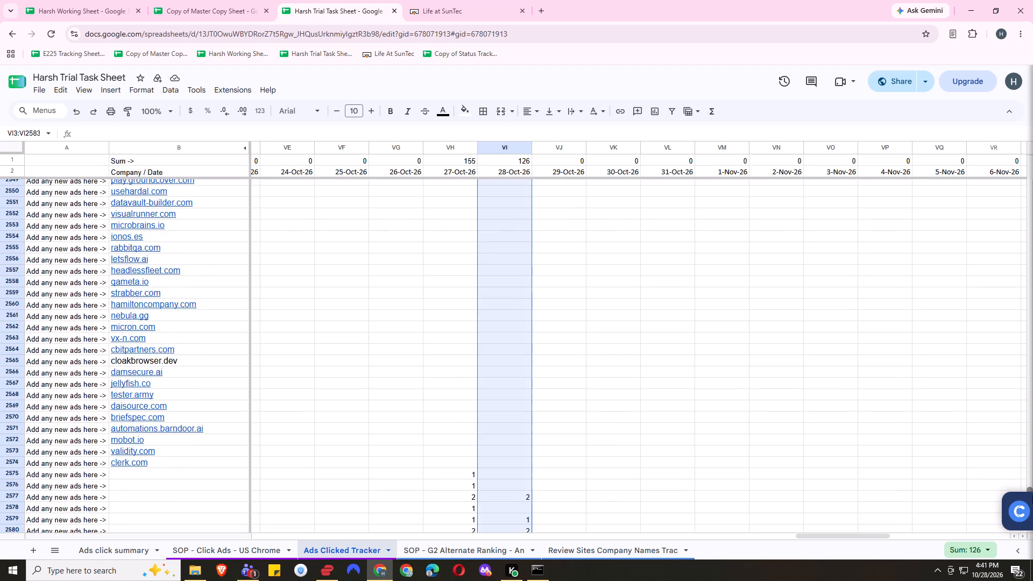
pyautogui.moveTo(1032, 495); pyautogui.dragTo(1032, 498)
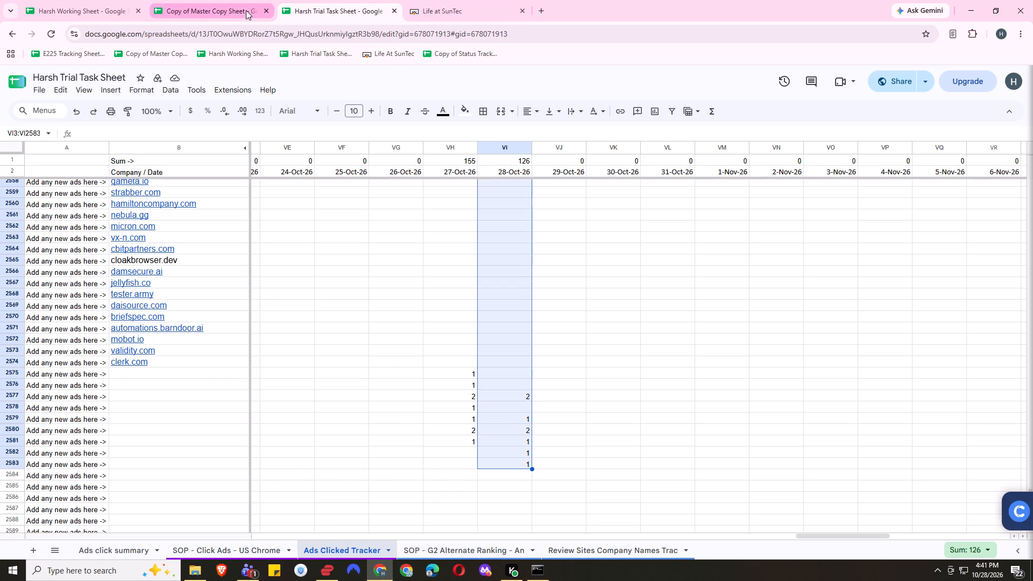
# In the Ads Click sheet of the Copy of Master Copy Sheet, copy the ad names from A2574 to A2582.
pyautogui.click(214, 7)
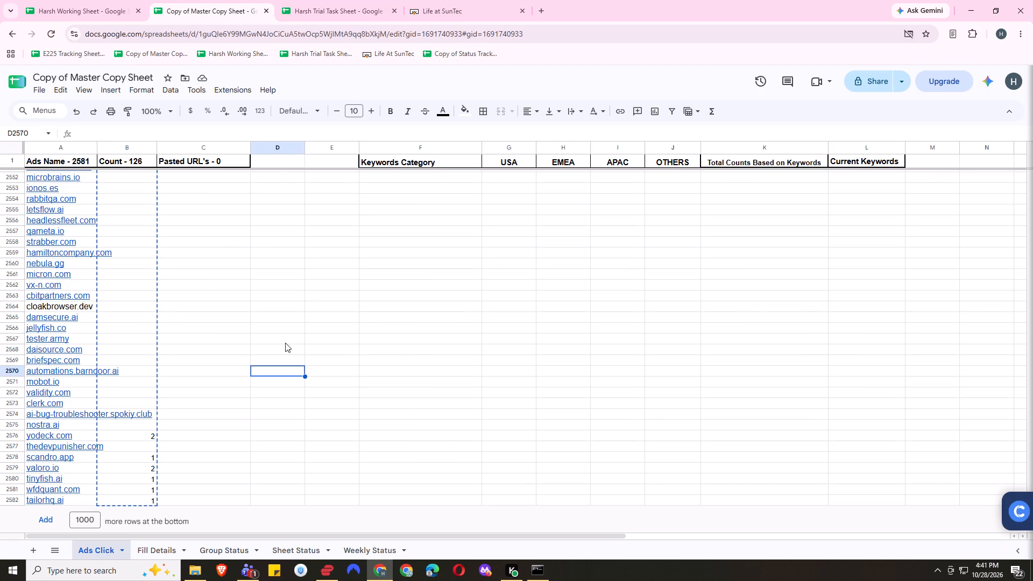
pyautogui.scroll(-4, 284, 346)
pyautogui.click(77, 410)
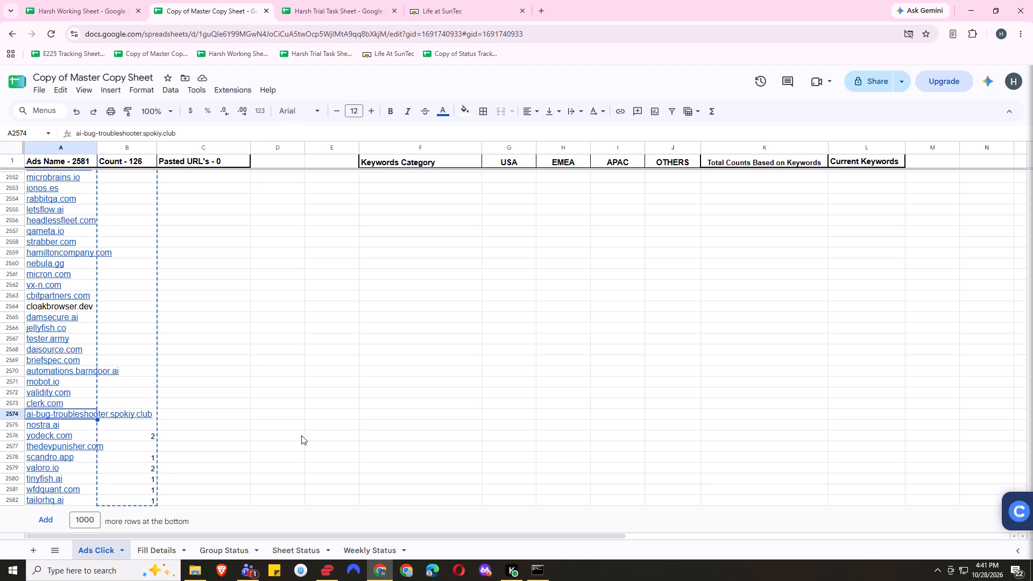
pyautogui.hotkey('ctrl', 'shift', 'Down')
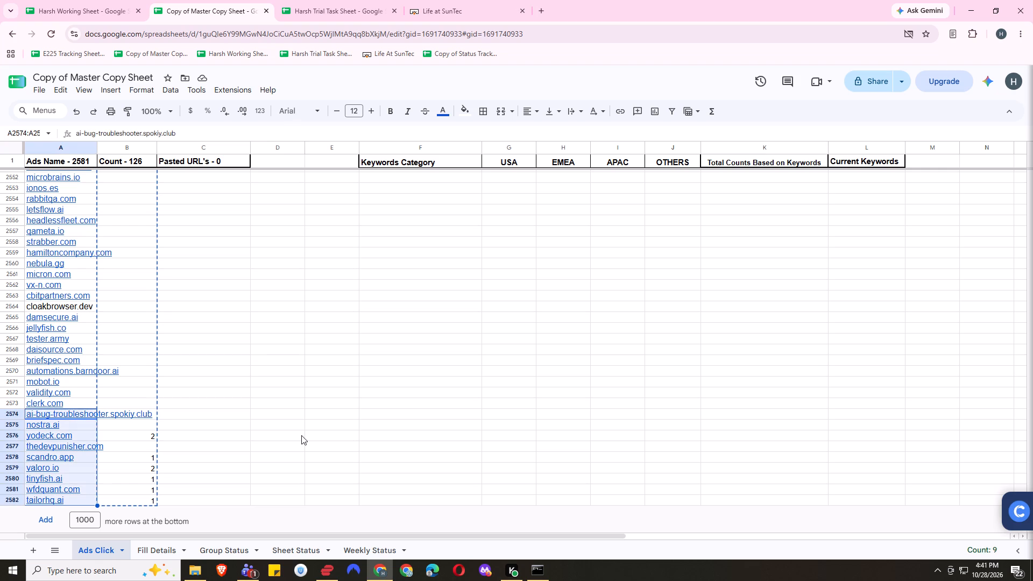
pyautogui.hotkey('ctrl', 'c')
pyautogui.scroll(-3, 301, 435)
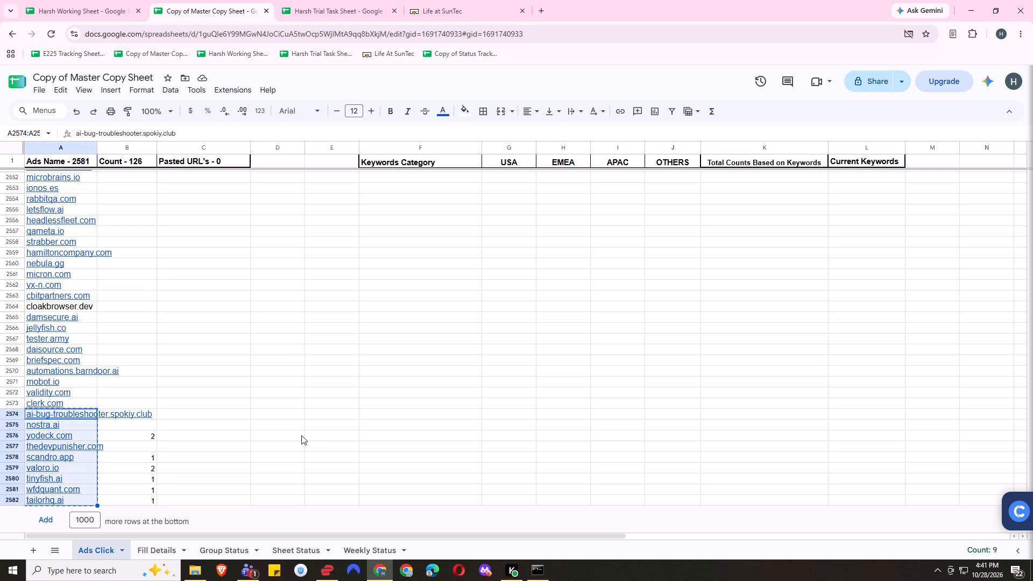
pyautogui.scroll(-4, 301, 435)
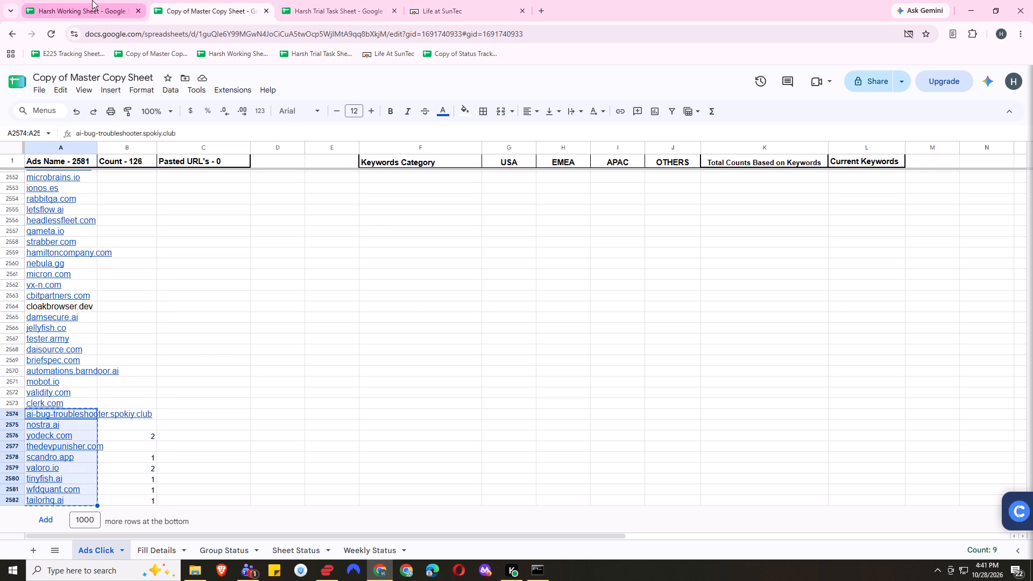
# Paste the ad names into the Company column of the Harsh Trial Task Sheet's Ads Clicked Tracker, starting at B2575.
pyautogui.click(65, 15)
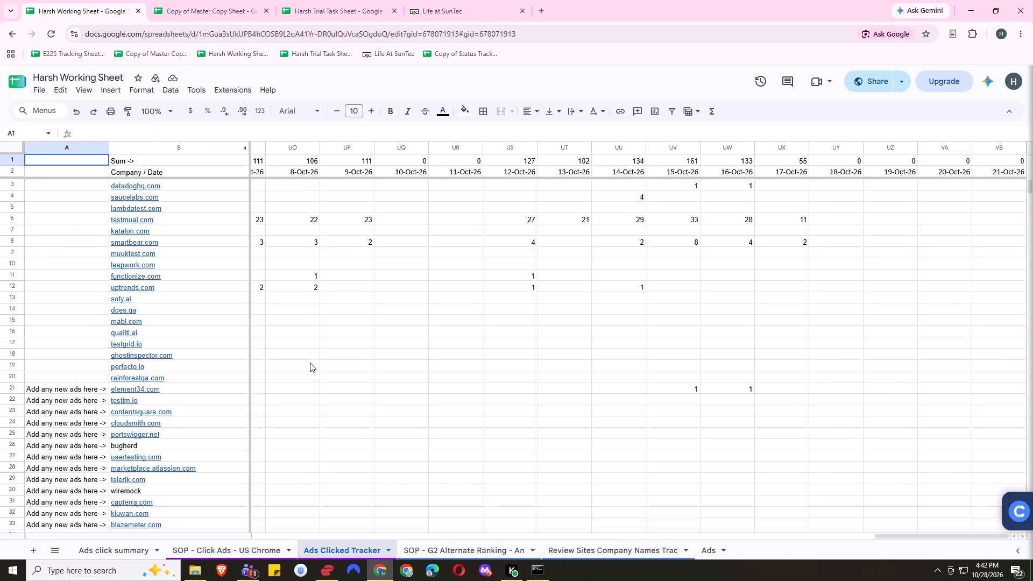
pyautogui.scroll(-4, 379, 433)
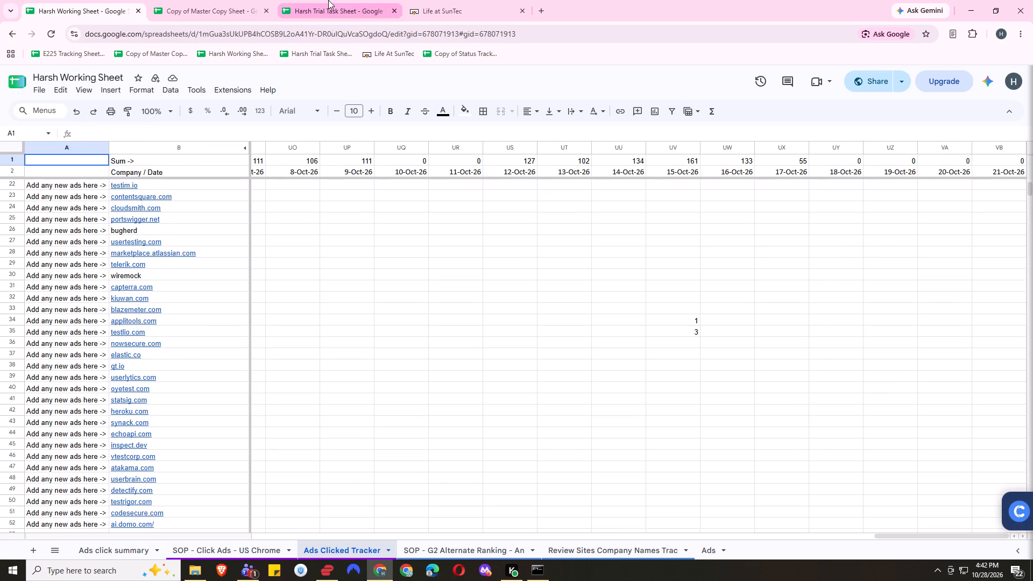
pyautogui.click(328, 0)
pyautogui.click(182, 376)
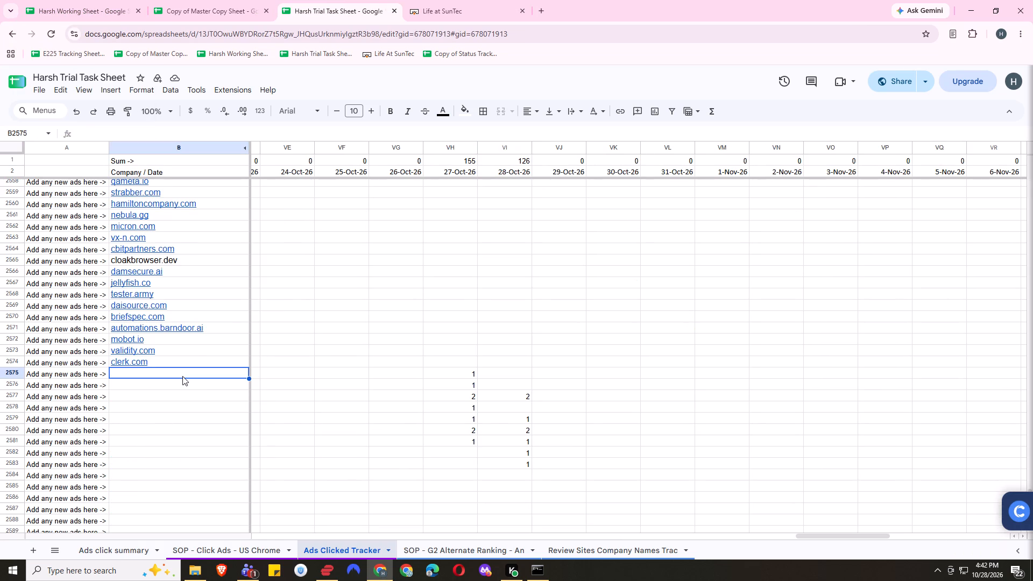
pyautogui.hotkey('ctrl', 'v')
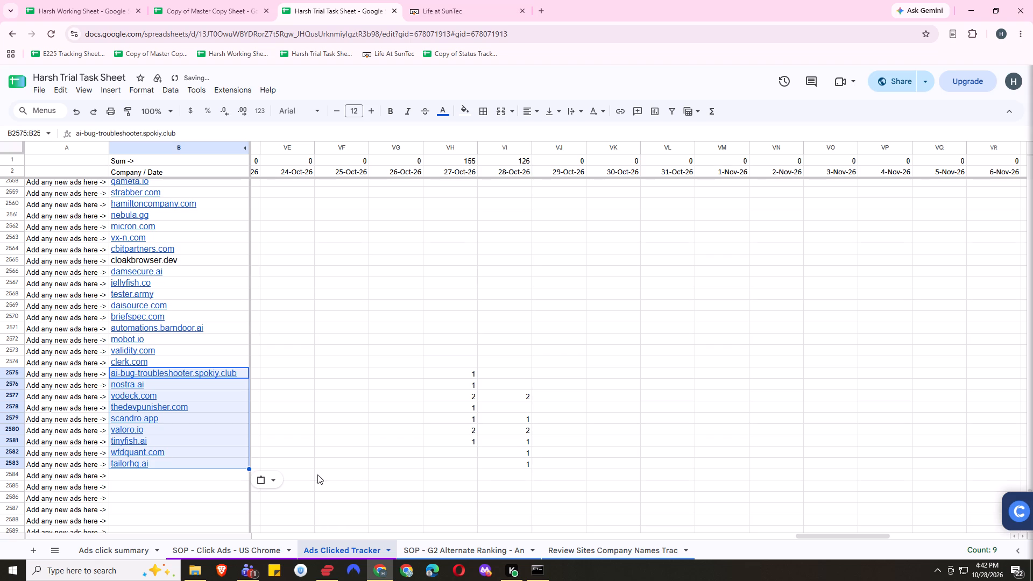
pyautogui.moveTo(330, 464); pyautogui.dragTo(464, 464)
pyautogui.click(478, 496)
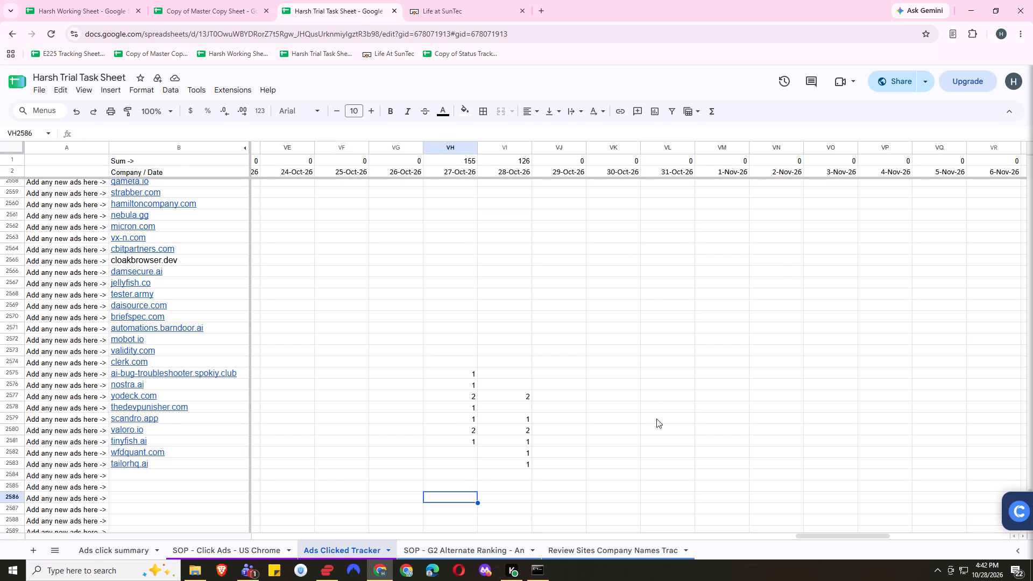
# Review the 28 Oct 2026 rows in the Review Sites Company Names Trac sheet.
pyautogui.click(618, 550)
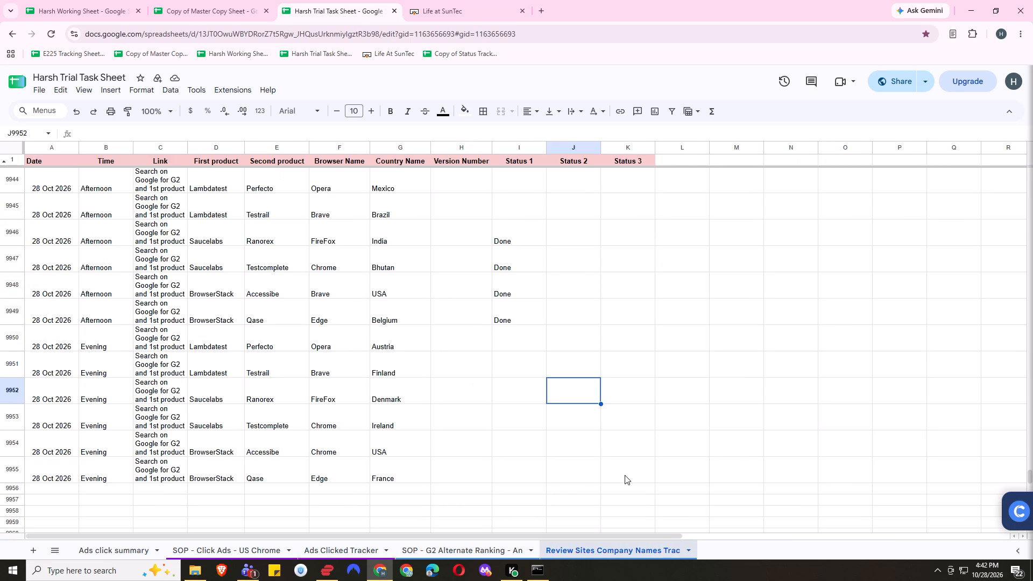
pyautogui.scroll(4, 663, 459)
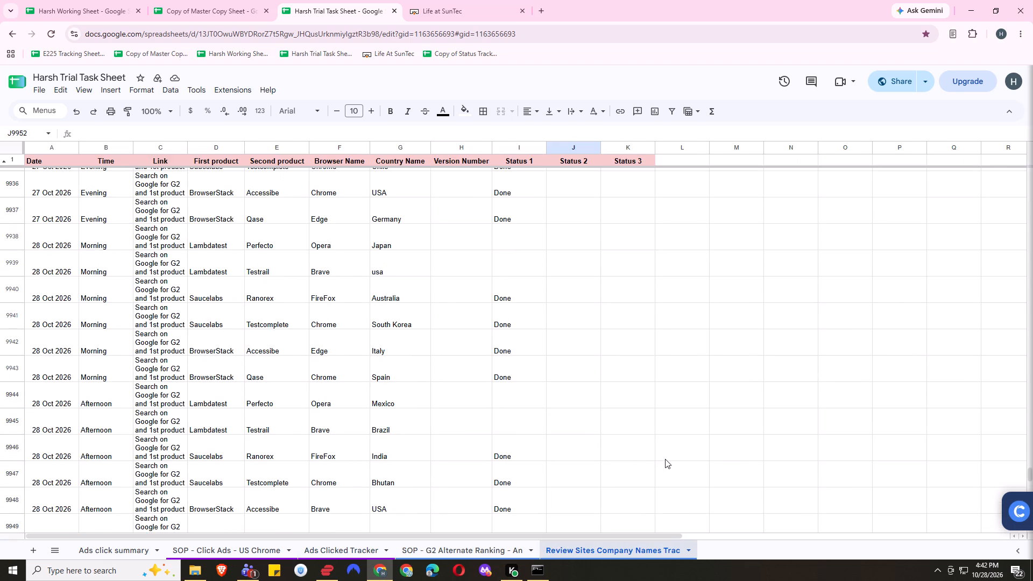
pyautogui.scroll(-4, 665, 459)
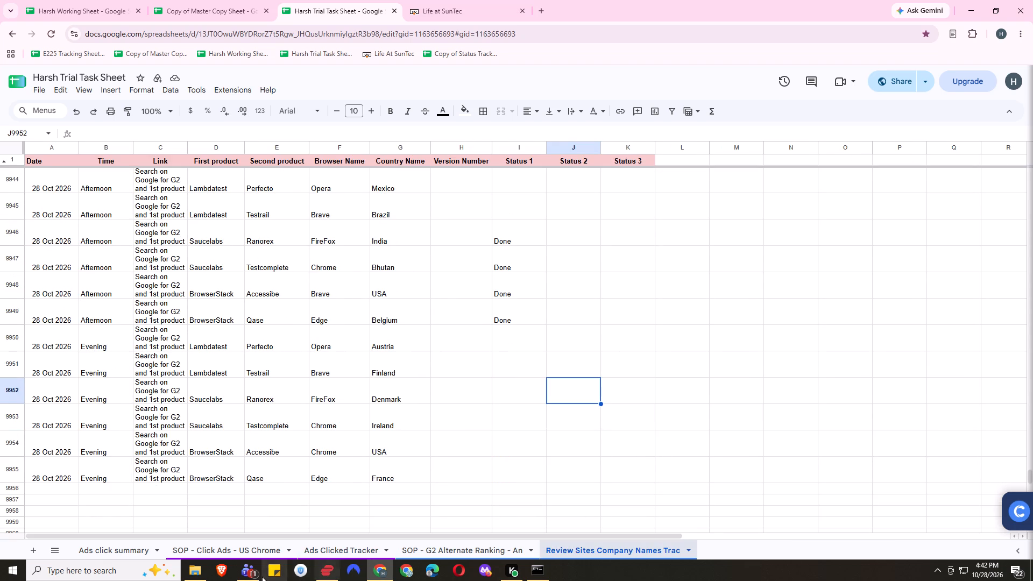
# Look through the date columns of the Ads click summary and the 28-Oct-26 entries in the Ads Clicked Tracker.
pyautogui.click(124, 556)
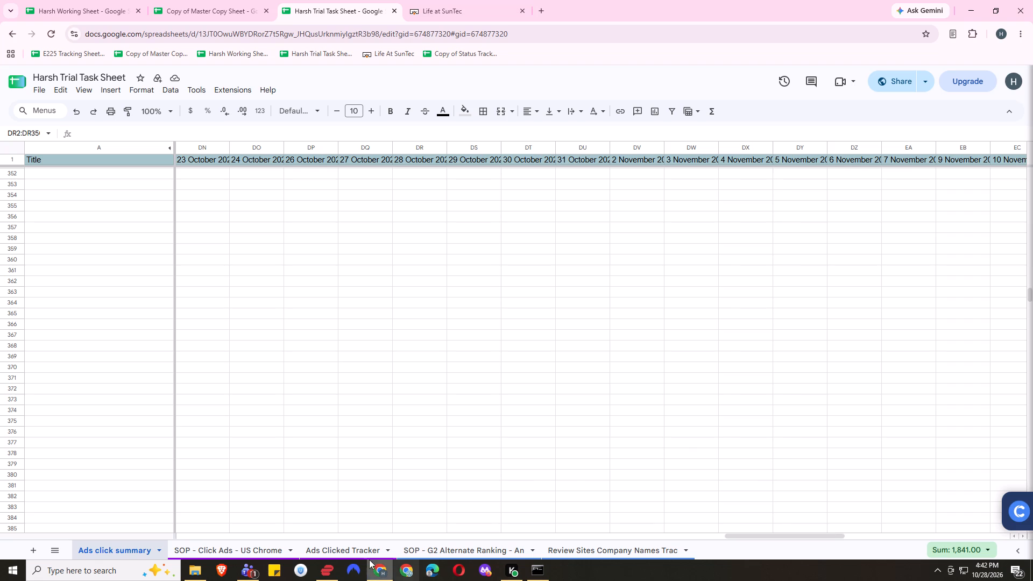
pyautogui.click(326, 565)
pyautogui.click(325, 566)
pyautogui.moveTo(745, 534); pyautogui.dragTo(357, 536)
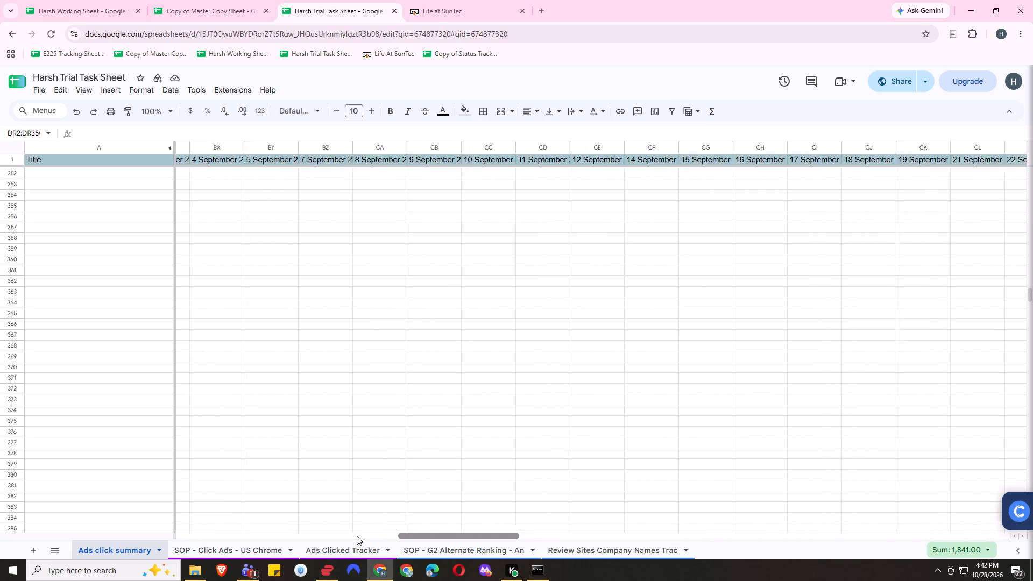
pyautogui.moveTo(357, 536); pyautogui.dragTo(221, 532)
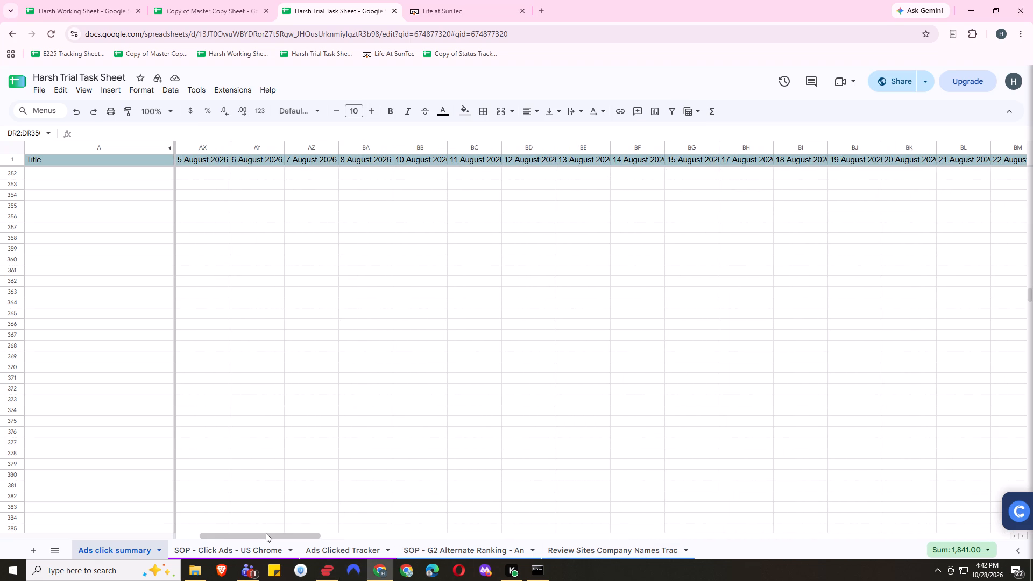
pyautogui.moveTo(266, 533); pyautogui.dragTo(125, 529)
pyautogui.click(491, 424)
pyautogui.click(334, 545)
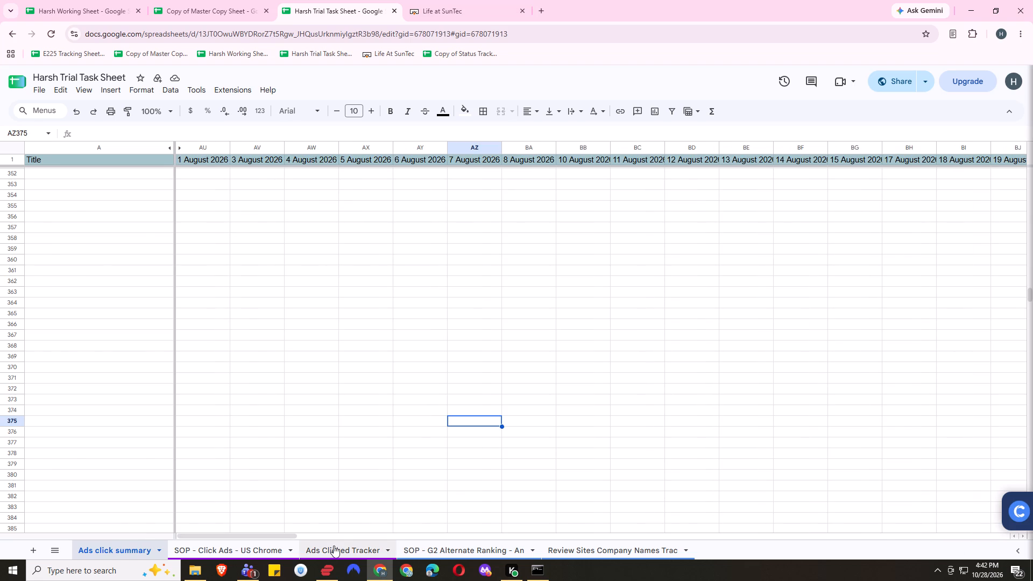
pyautogui.click(130, 546)
pyautogui.moveTo(279, 533); pyautogui.dragTo(590, 554)
pyautogui.click(614, 555)
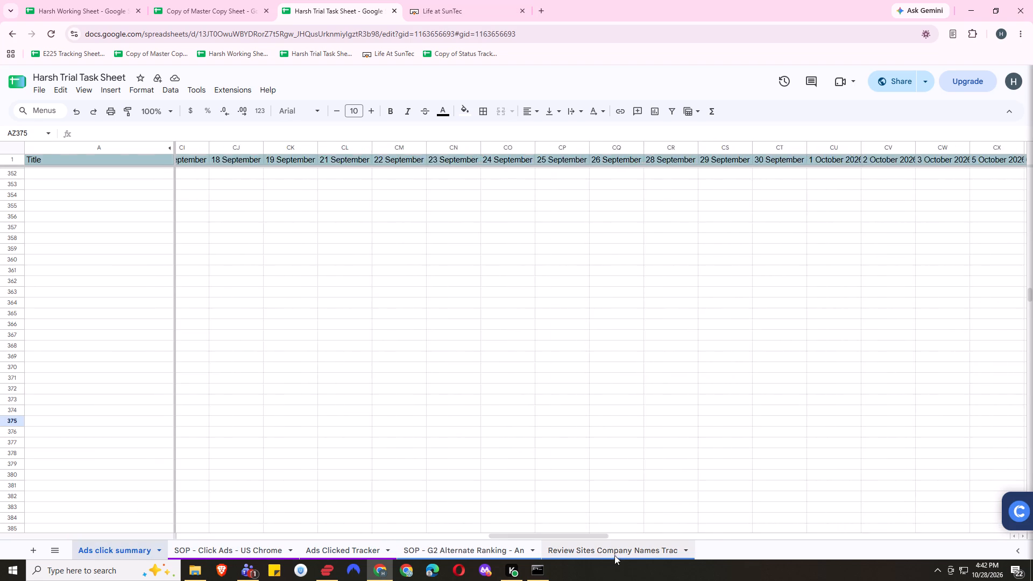
pyautogui.click(465, 549)
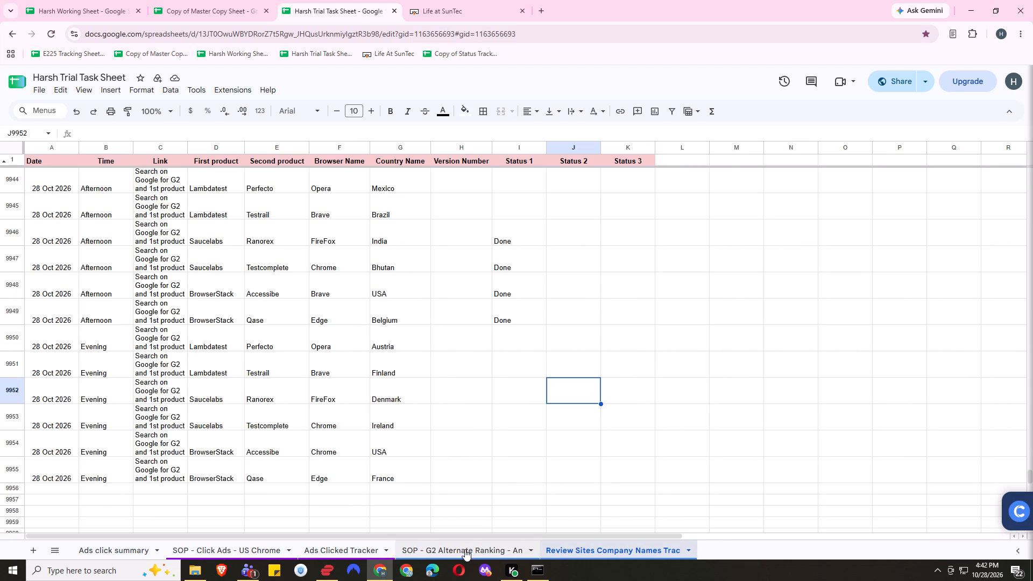
pyautogui.click(359, 546)
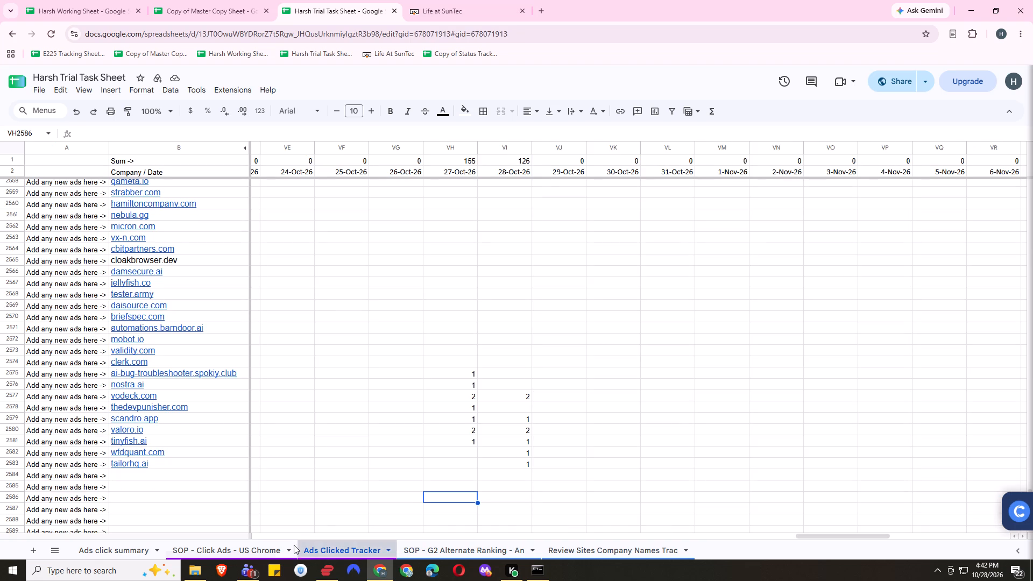
pyautogui.click(261, 549)
pyautogui.click(139, 548)
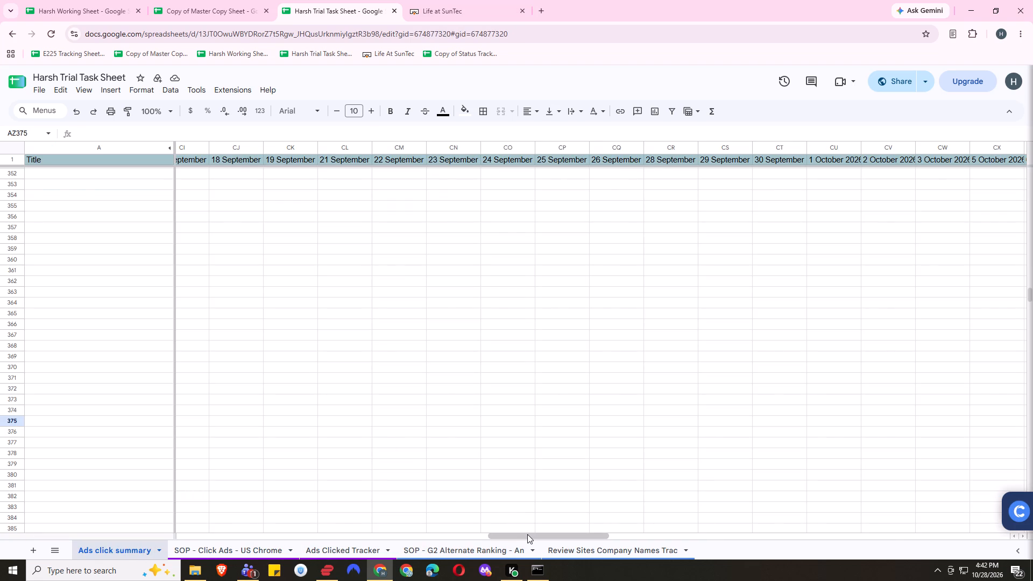
pyautogui.moveTo(527, 534); pyautogui.dragTo(132, 498)
# Close and reopen the Harsh Trial Task Sheet, dismissing the suspicious-file banner and the signed-in account notice.
pyautogui.click(394, 12)
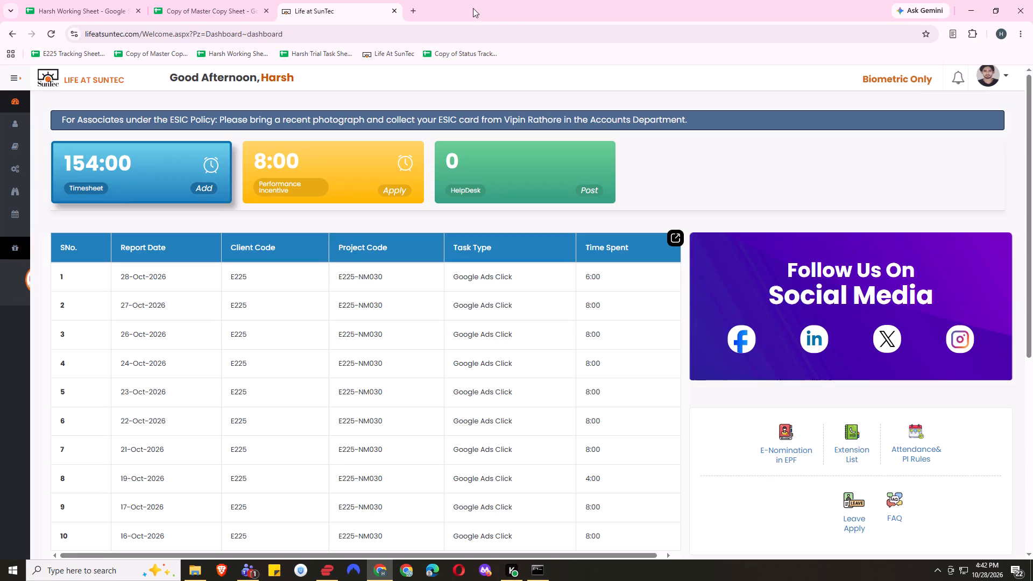
pyautogui.click(416, 11)
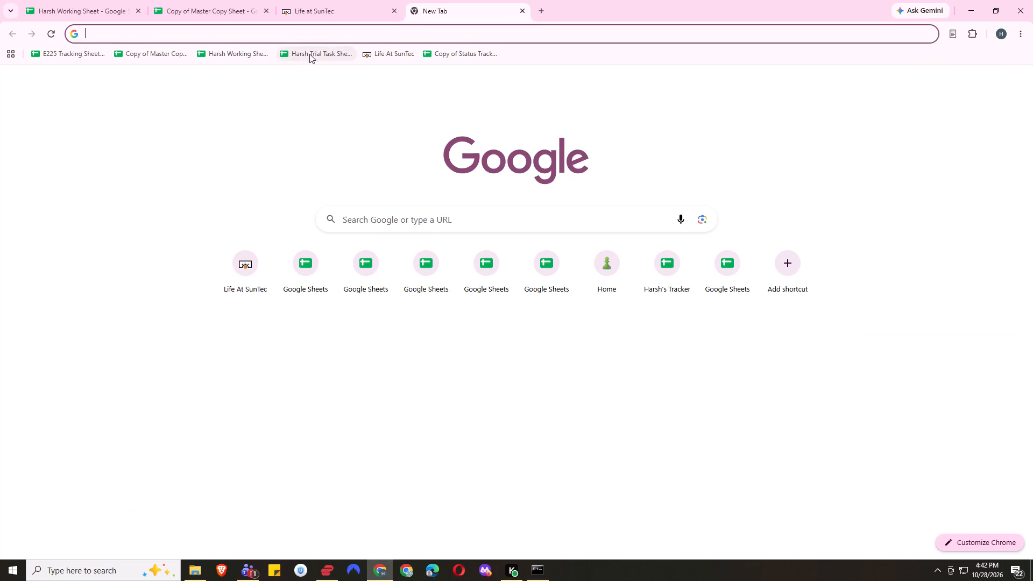
pyautogui.click(310, 54)
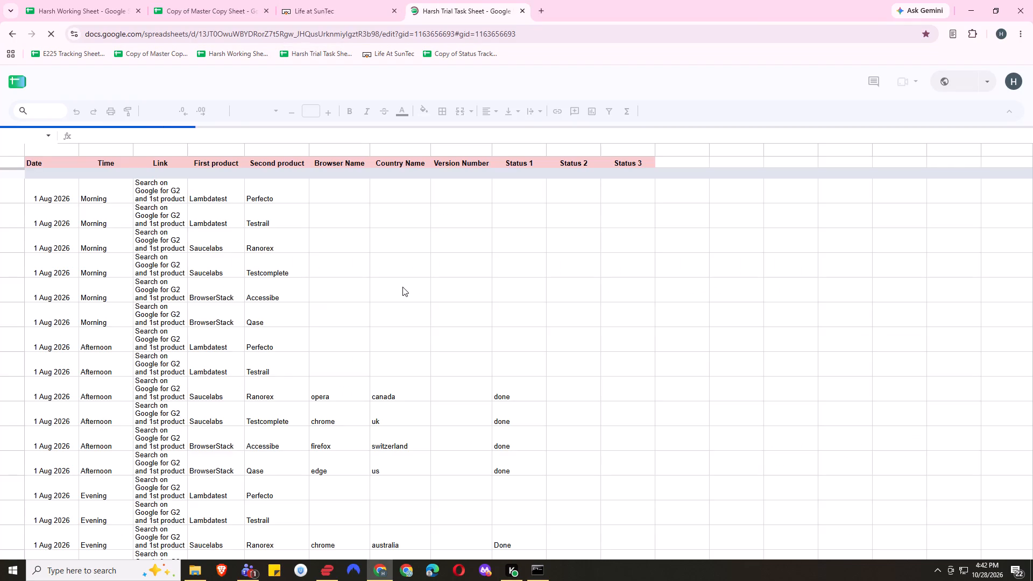
pyautogui.click(332, 578)
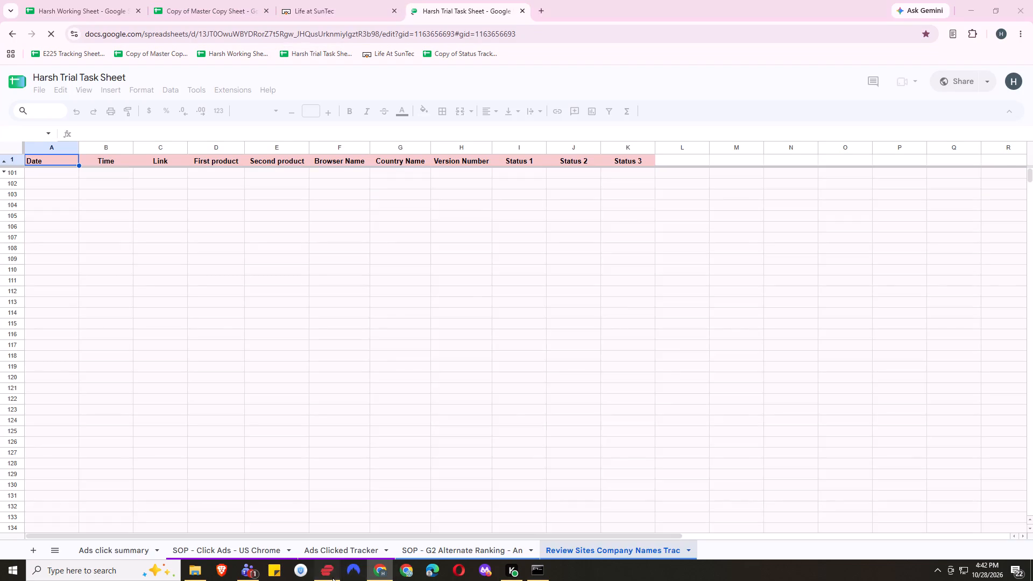
pyautogui.click(332, 578)
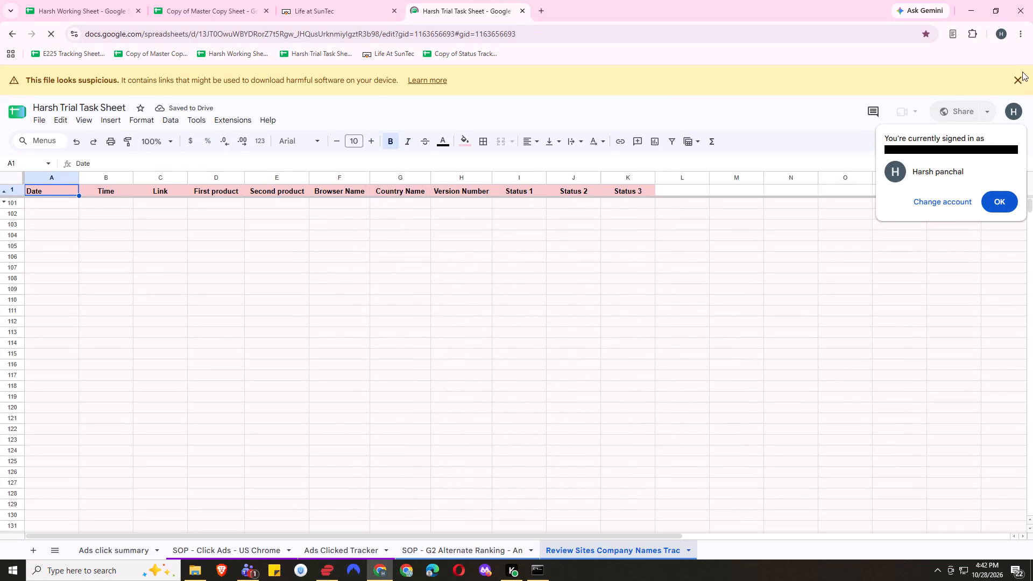
pyautogui.click(1023, 76)
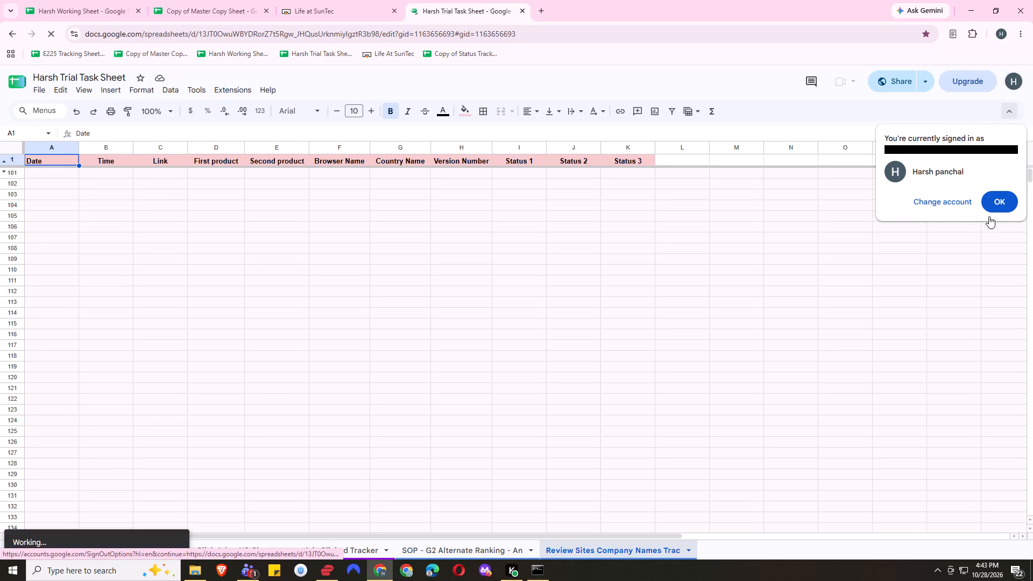
pyautogui.click(998, 201)
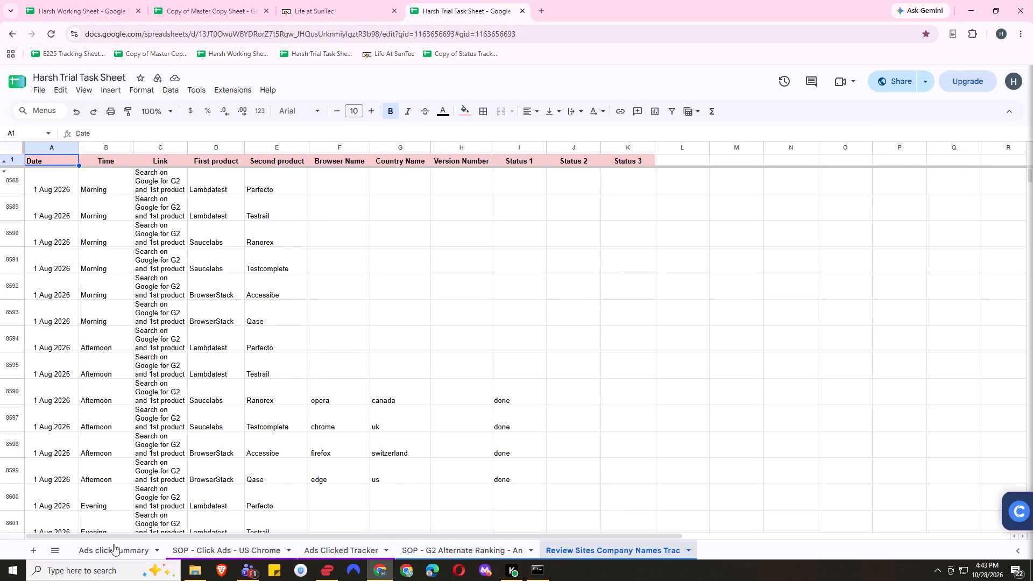
# Check the 28 October 2026 column of the Ads click summary down to the Live browser rows.
pyautogui.click(326, 545)
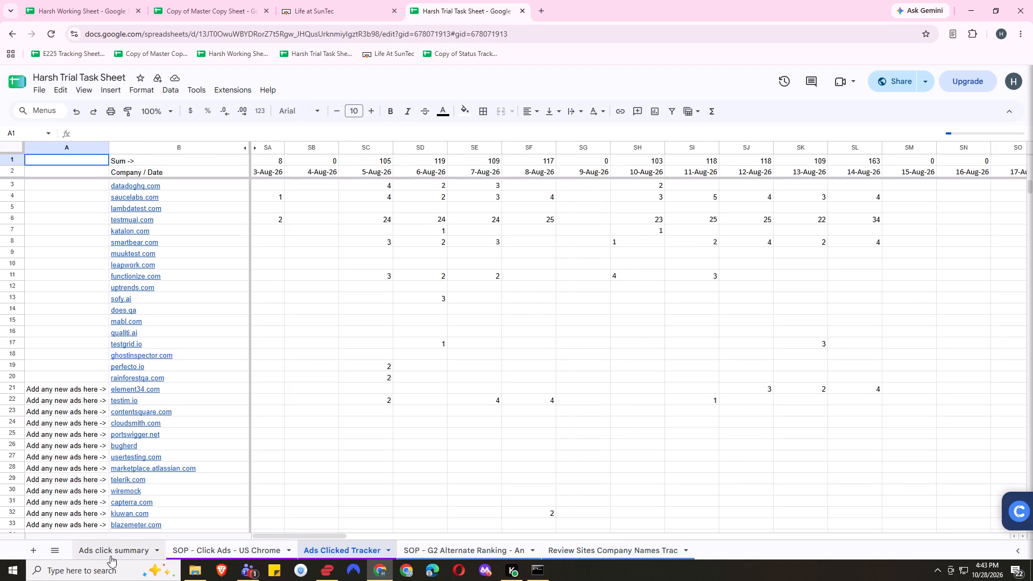
pyautogui.click(110, 556)
pyautogui.moveTo(281, 533); pyautogui.dragTo(804, 580)
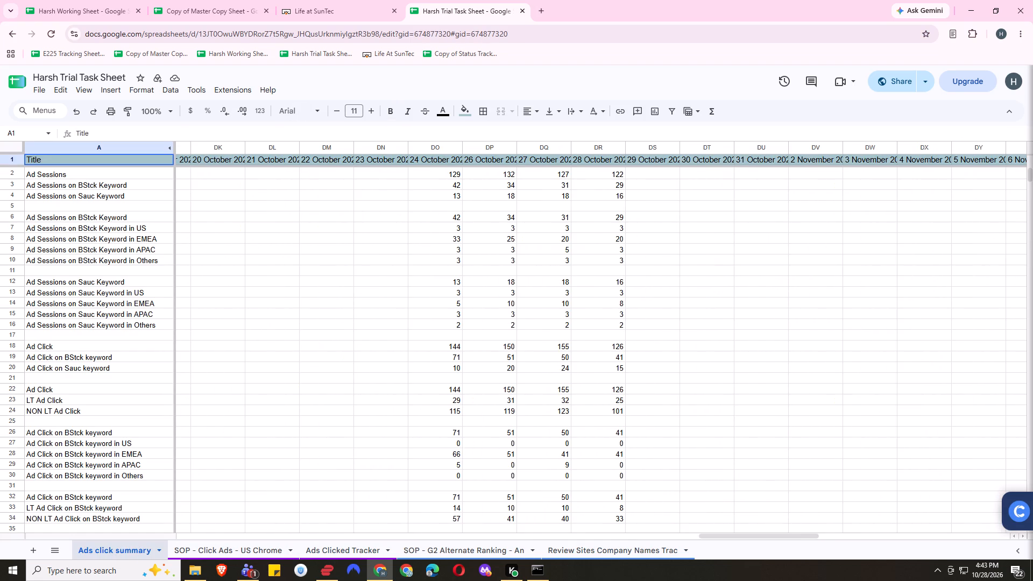
pyautogui.scroll(-7, 734, 406)
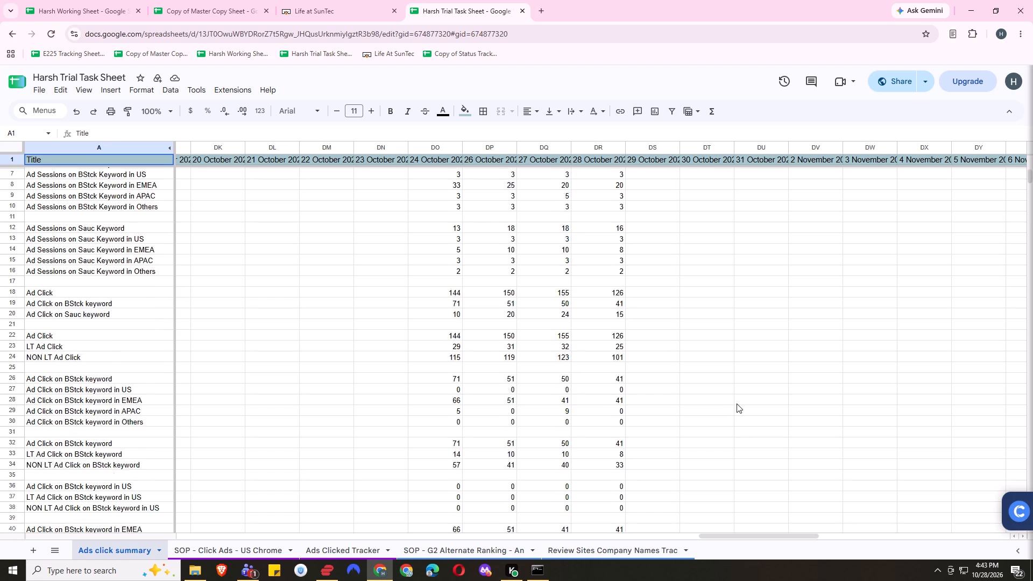
pyautogui.scroll(-20, 737, 403)
pyautogui.scroll(-20, 737, 403)
pyautogui.scroll(-2, 737, 403)
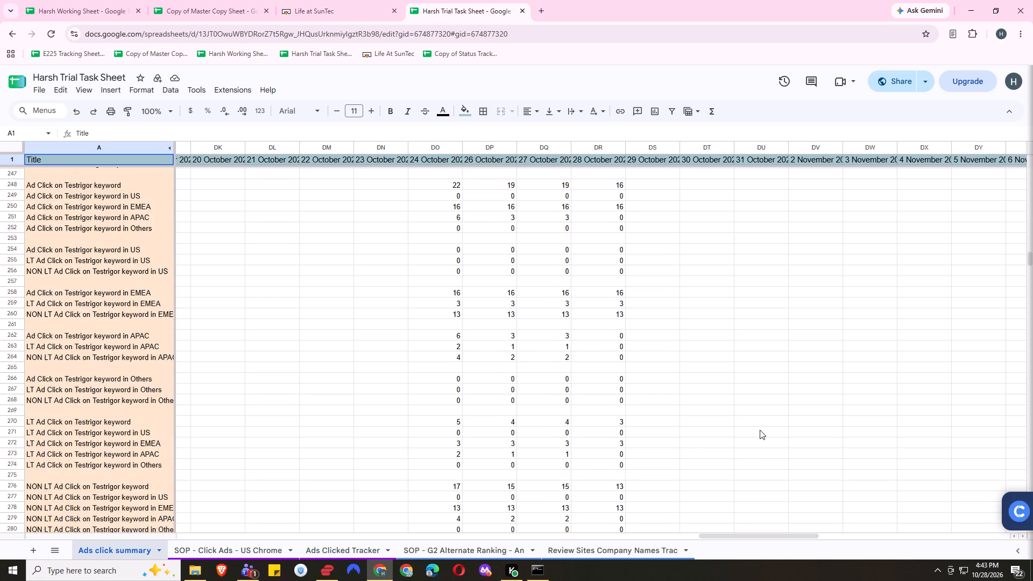
pyautogui.scroll(1, 760, 430)
pyautogui.scroll(-20, 760, 430)
pyautogui.scroll(-1, 760, 430)
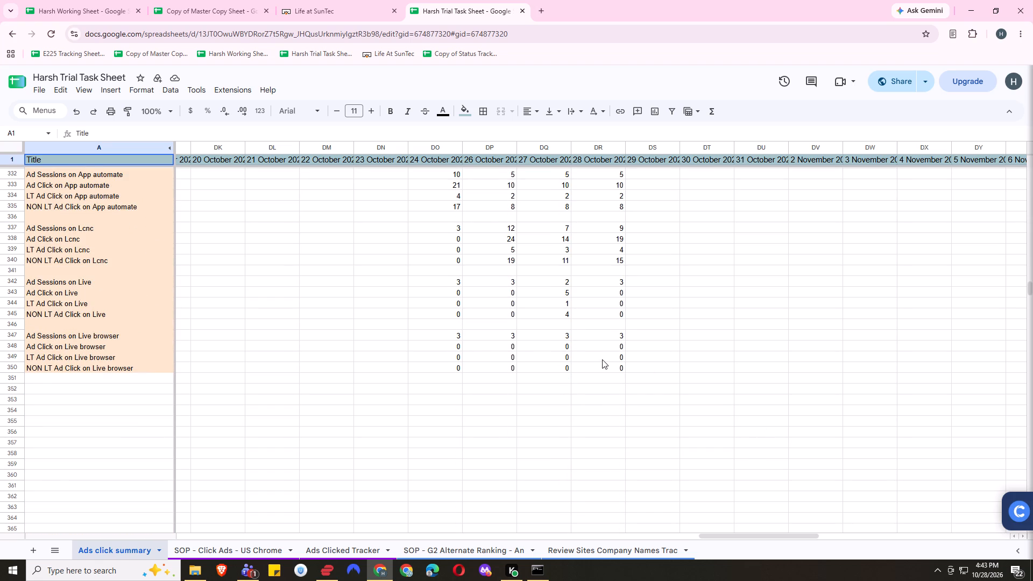
pyautogui.click(602, 359)
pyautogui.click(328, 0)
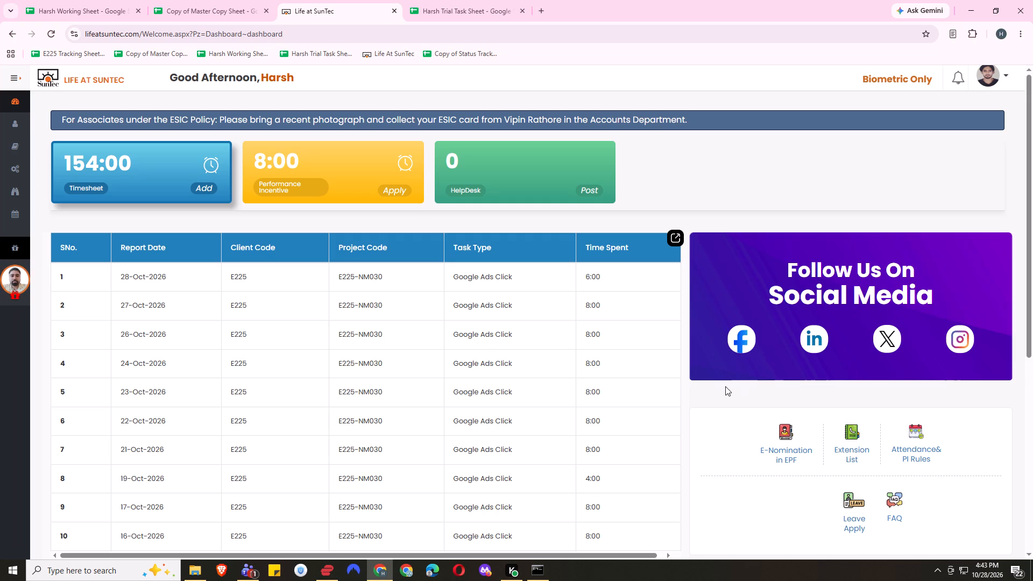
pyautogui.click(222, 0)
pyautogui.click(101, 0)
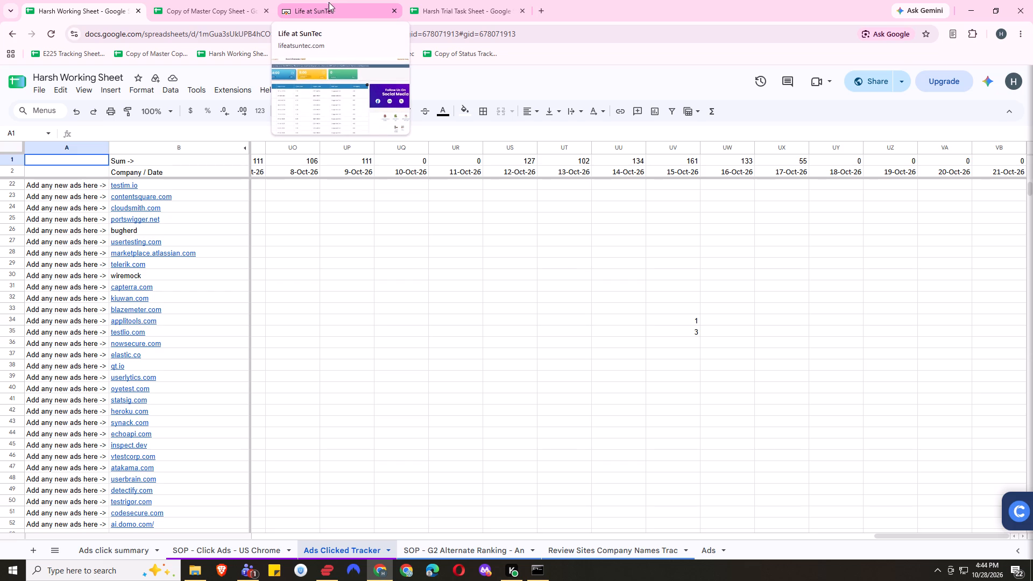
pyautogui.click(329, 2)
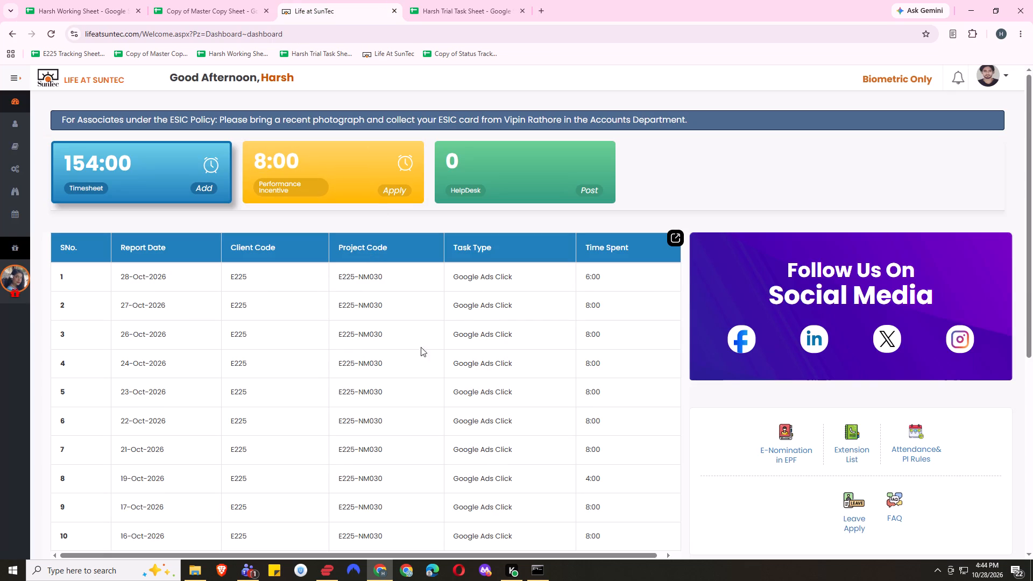
# Switch to the Command Prompt window holding the ad search script's output.
pyautogui.click(532, 576)
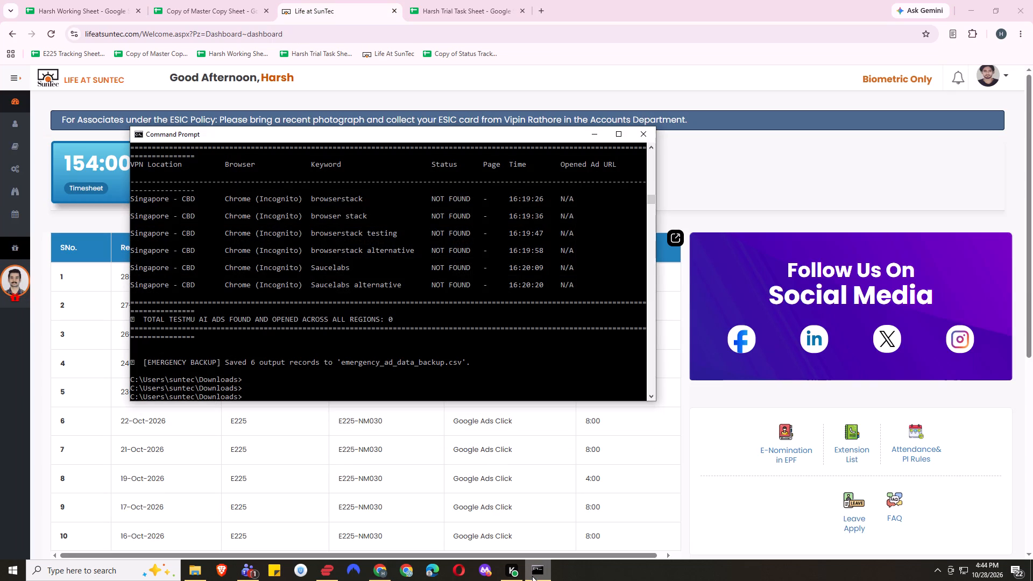
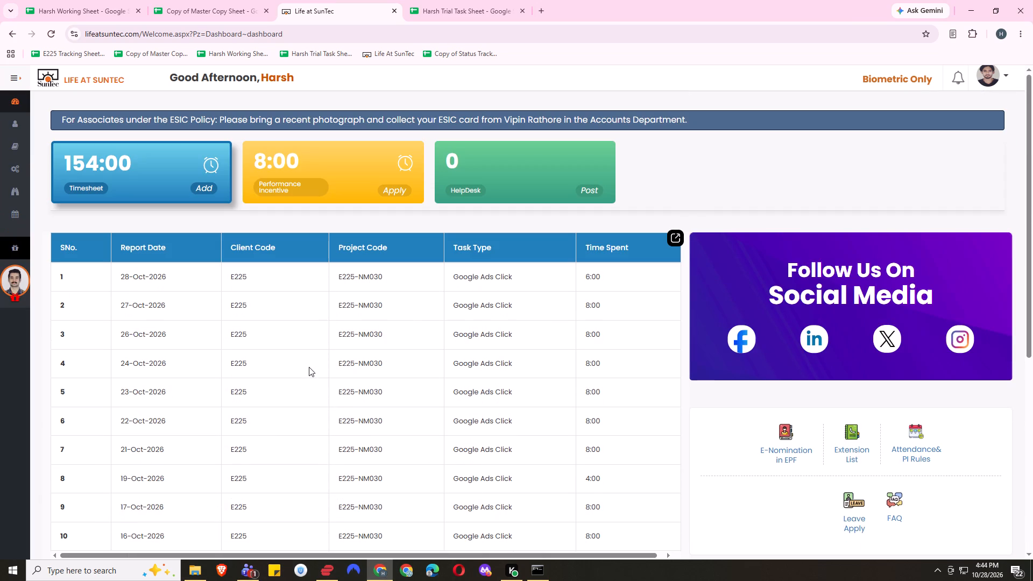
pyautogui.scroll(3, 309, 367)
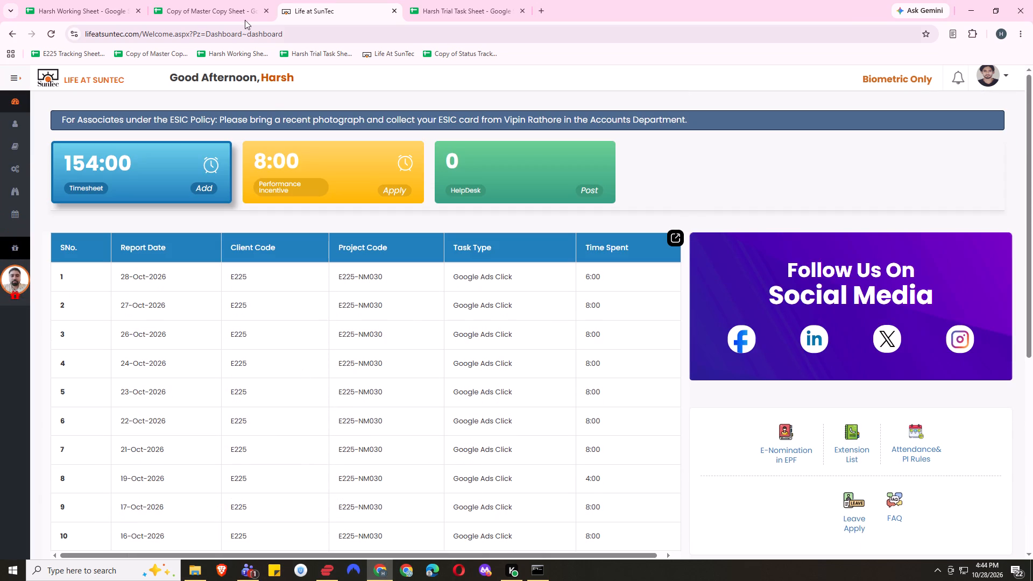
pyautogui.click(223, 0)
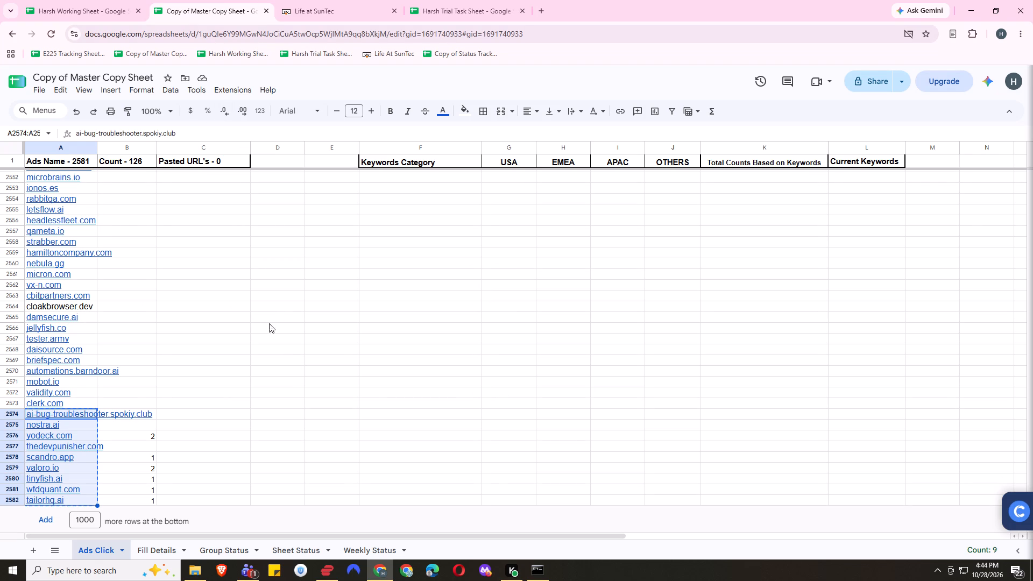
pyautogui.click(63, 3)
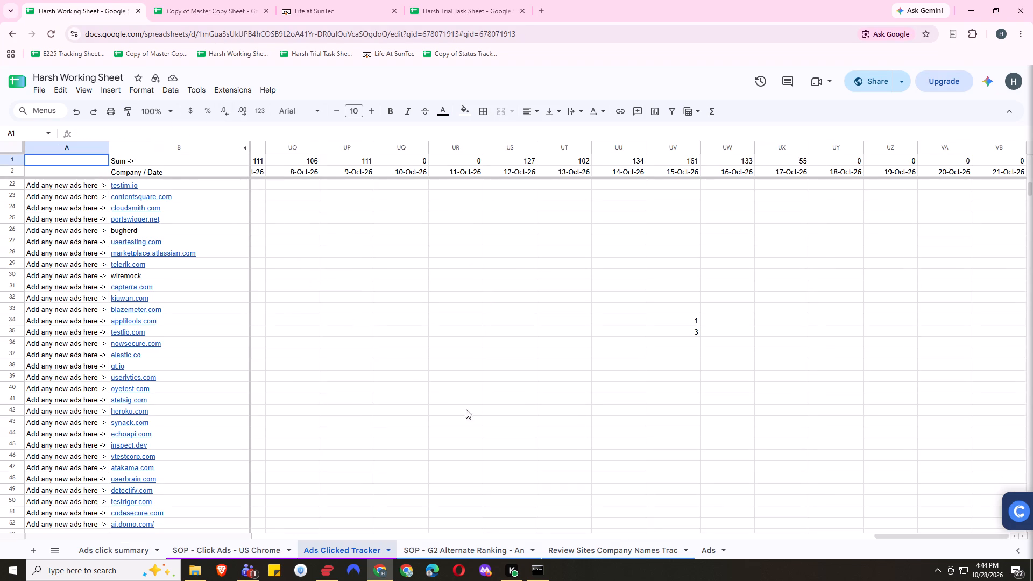
# Open the E225 Tracking Sheet in a new browser tab.
pyautogui.click(544, 11)
pyautogui.click(58, 50)
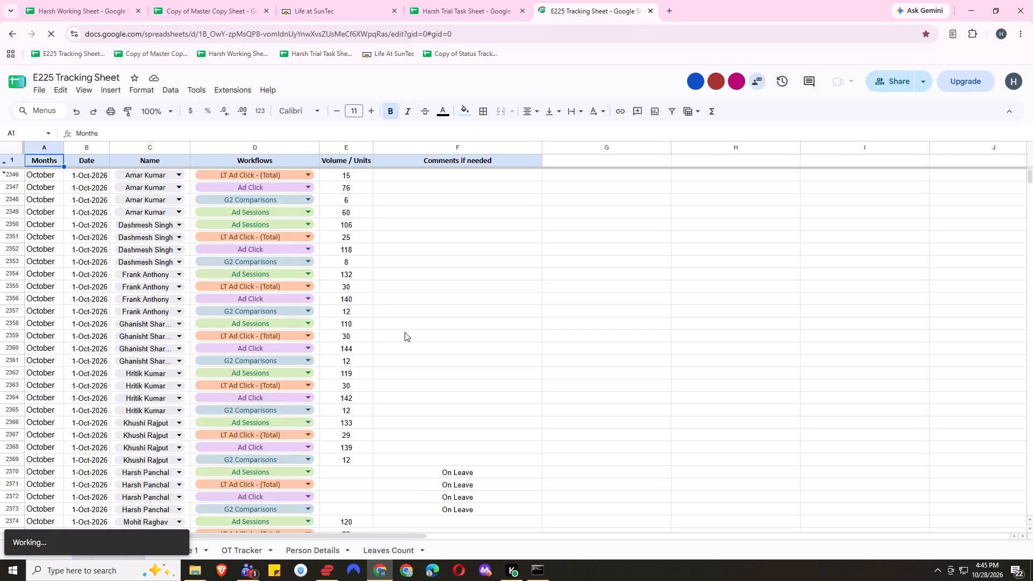
# Look through the October entries of the Shift Tracker sheet for the 28-Oct-2026 rows at its end.
pyautogui.scroll(-7, 405, 331)
pyautogui.scroll(-15, 405, 331)
pyautogui.scroll(-15, 425, 324)
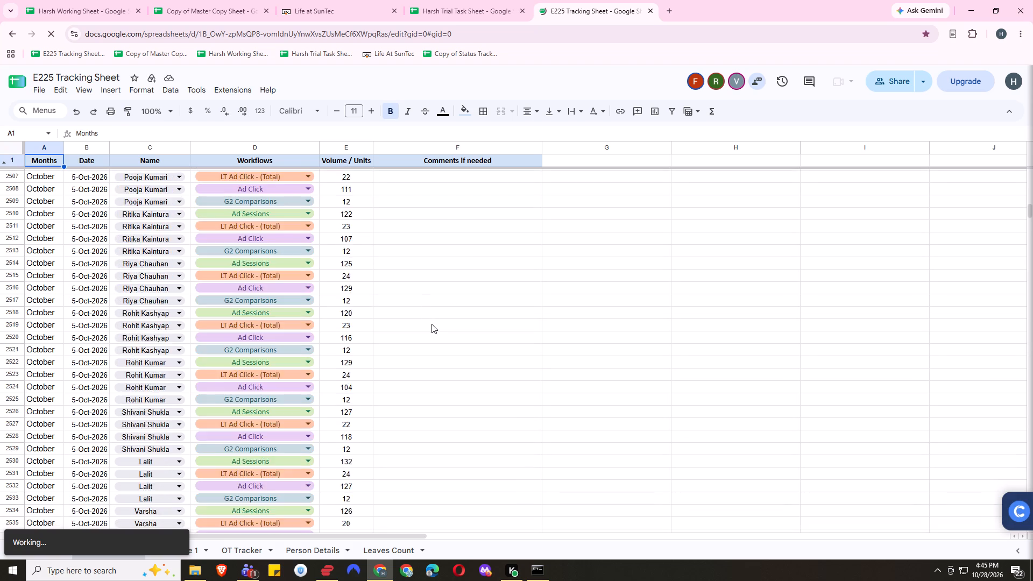
pyautogui.scroll(-7, 431, 324)
pyautogui.scroll(-20, 433, 324)
pyautogui.scroll(-13, 433, 324)
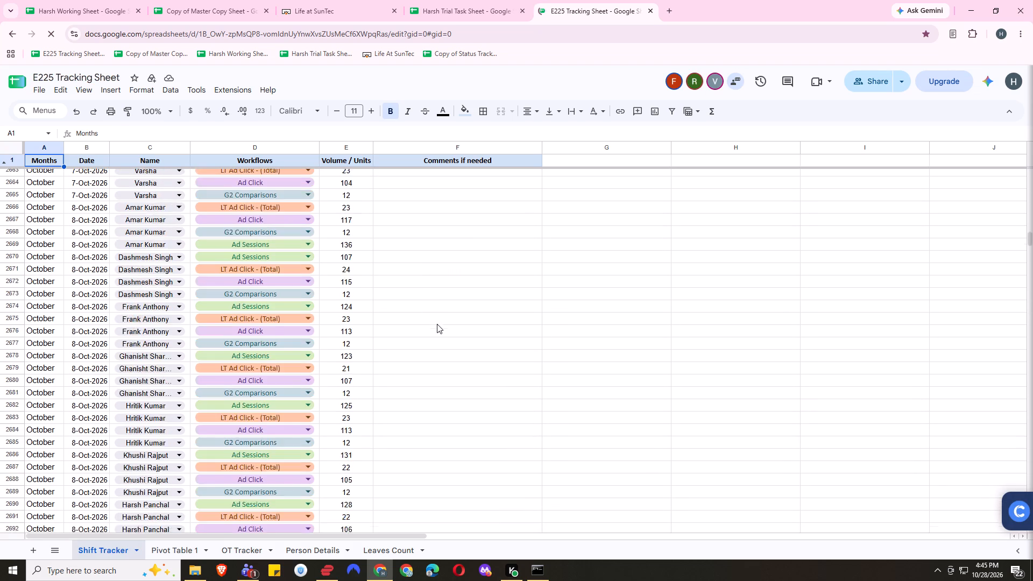
pyautogui.scroll(-9, 437, 324)
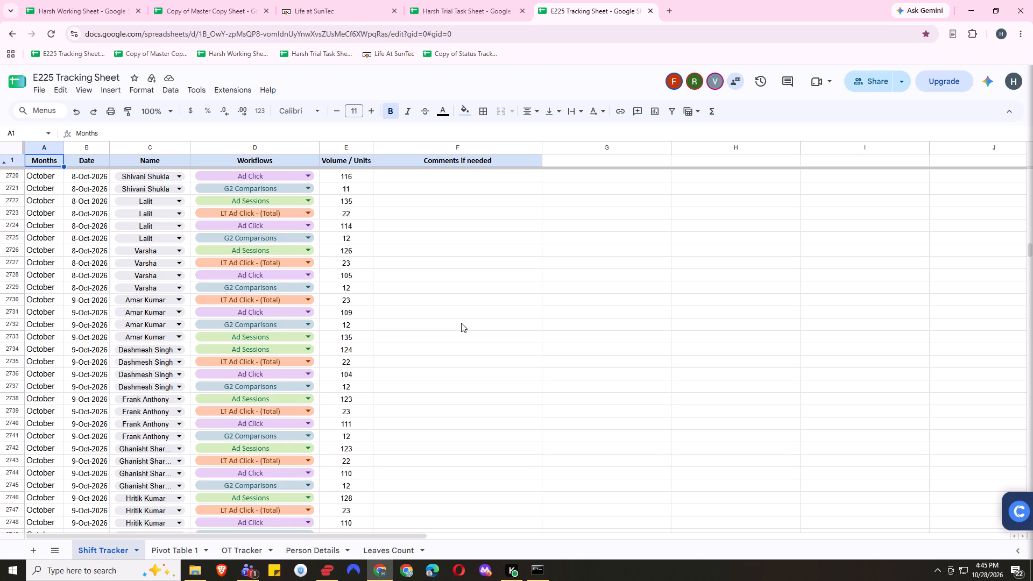
pyautogui.scroll(-20, 450, 333)
pyautogui.scroll(-3, 450, 333)
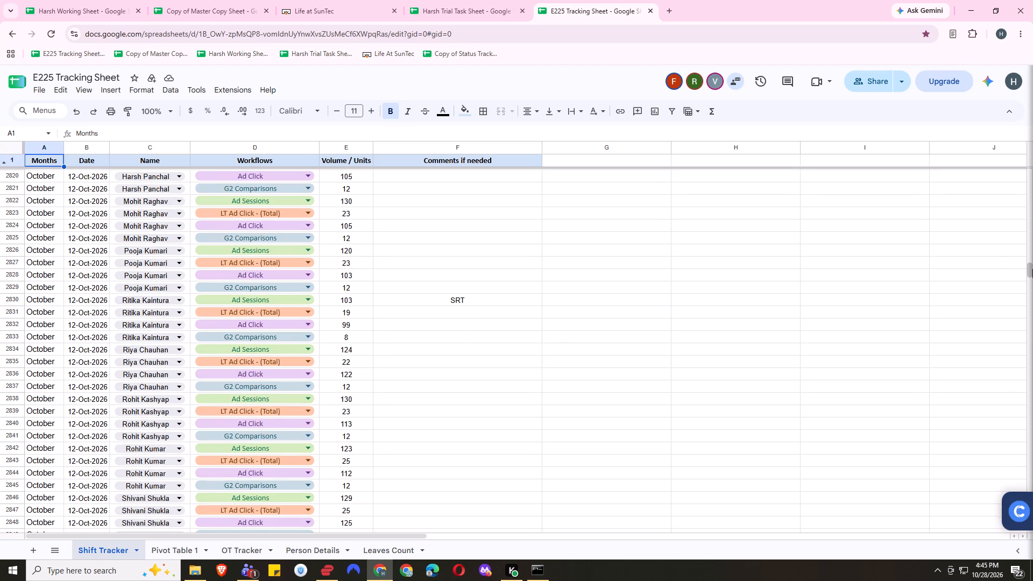
pyautogui.moveTo(1027, 272); pyautogui.dragTo(1032, 426)
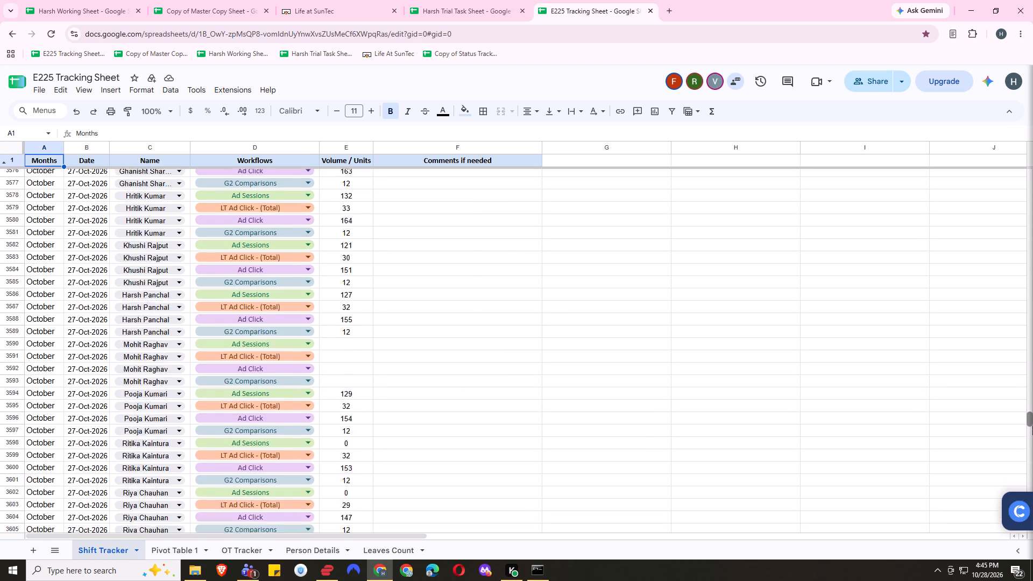
pyautogui.moveTo(1032, 426); pyautogui.dragTo(1032, 429)
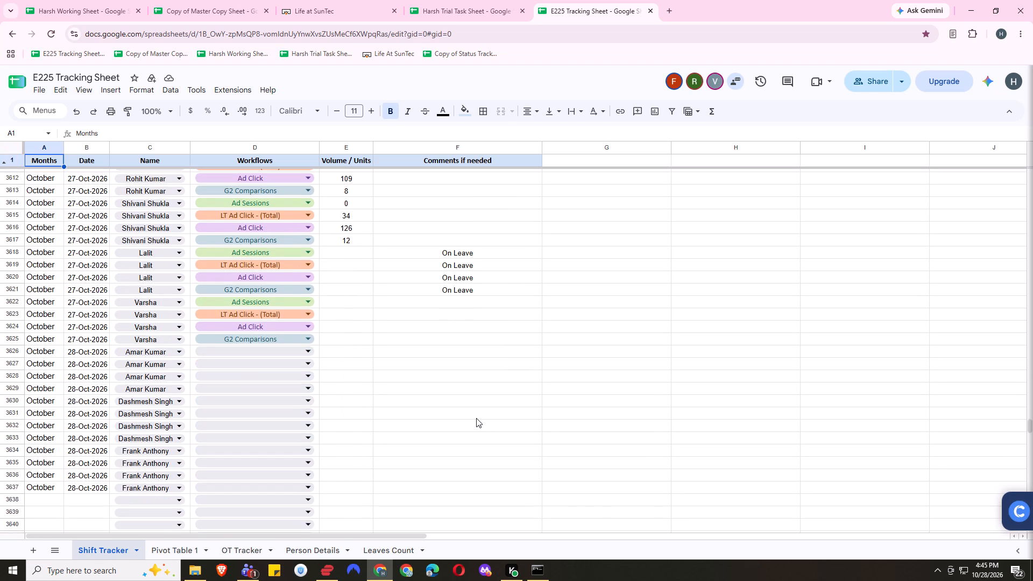
# Examine the workflows, volumes and comments of the 27-Oct-2026 entries and the rows started for 28-Oct-2026.
pyautogui.scroll(4, 471, 416)
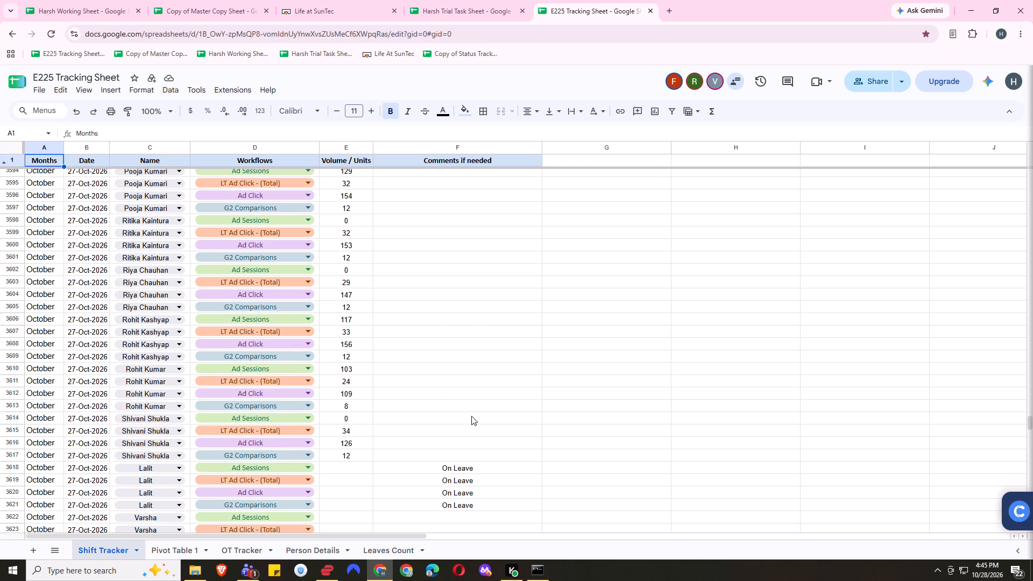
pyautogui.scroll(3, 471, 415)
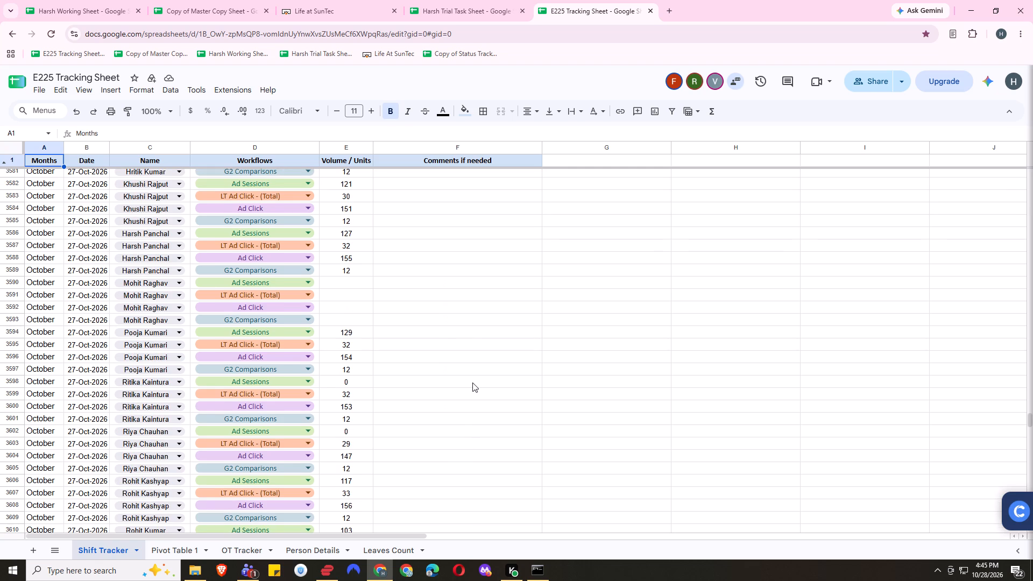
pyautogui.scroll(-5, 472, 382)
pyautogui.scroll(-4, 459, 428)
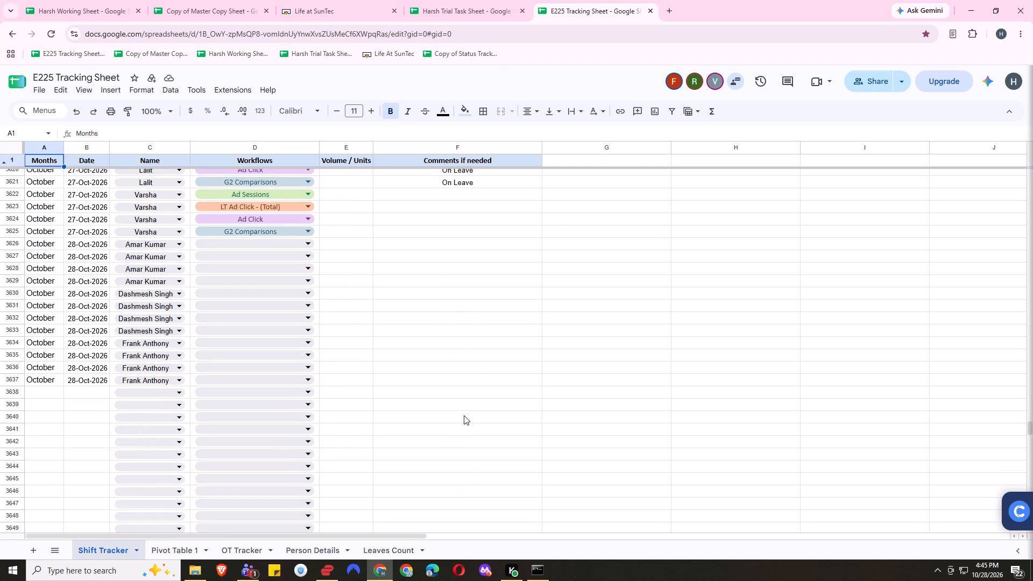
pyautogui.scroll(1, 464, 414)
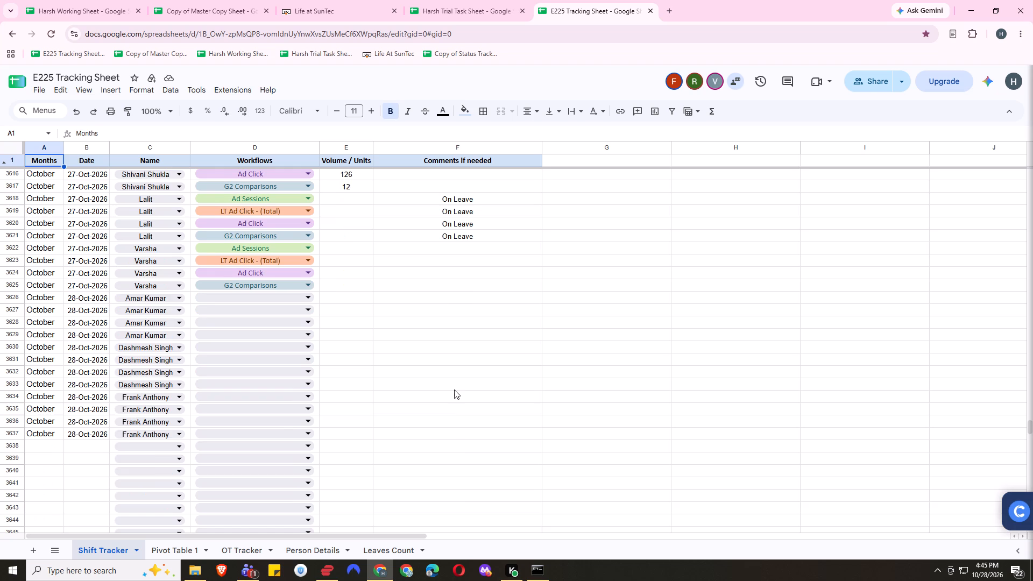
pyautogui.scroll(5, 454, 389)
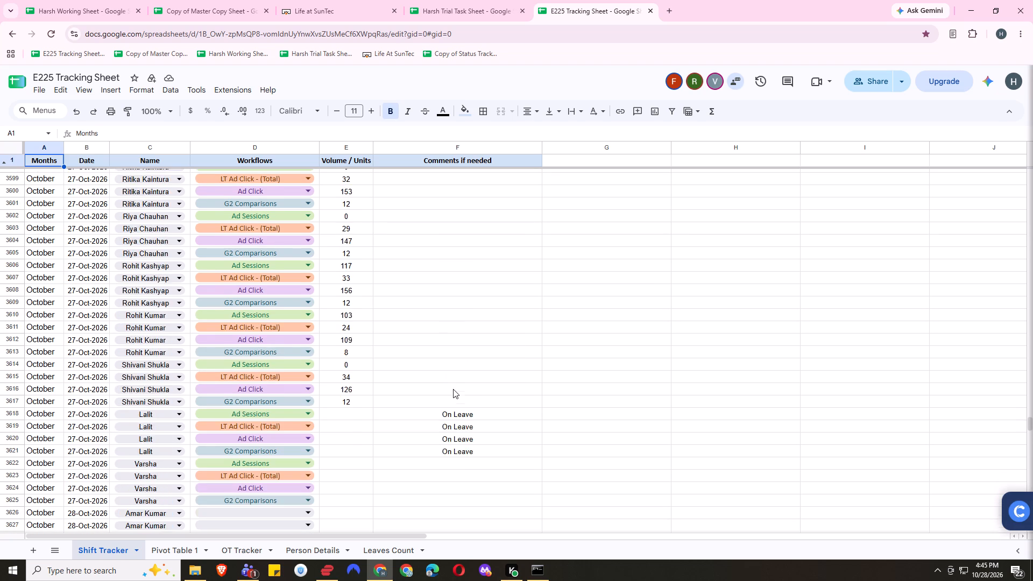
pyautogui.scroll(3, 453, 389)
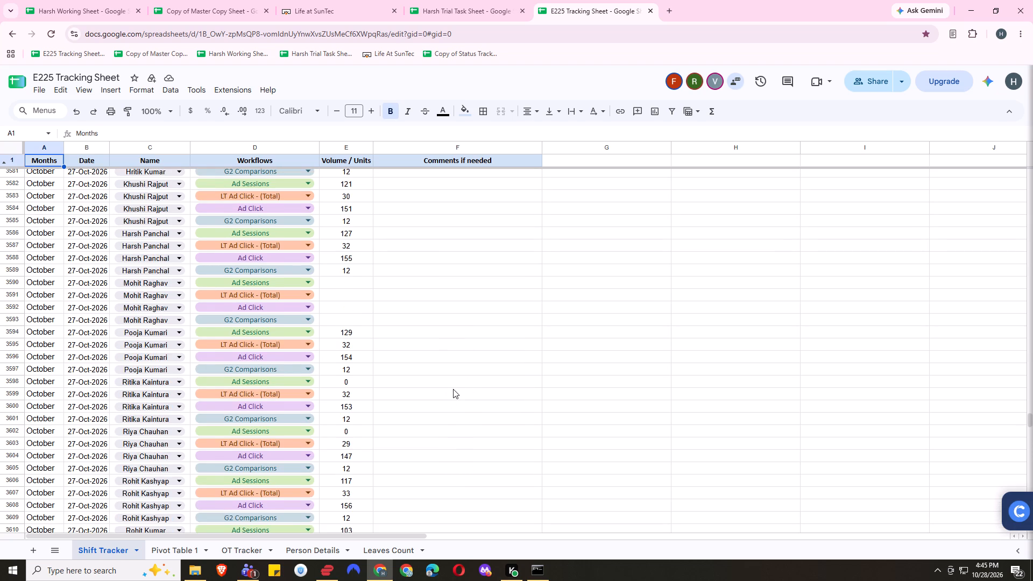
pyautogui.scroll(10, 453, 389)
pyautogui.scroll(-5, 452, 388)
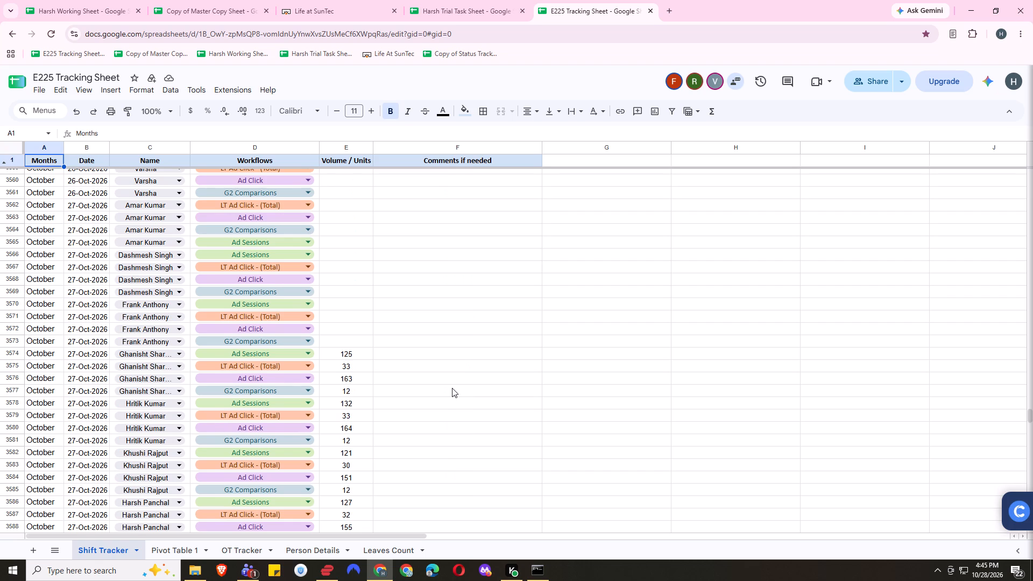
pyautogui.scroll(-1, 452, 388)
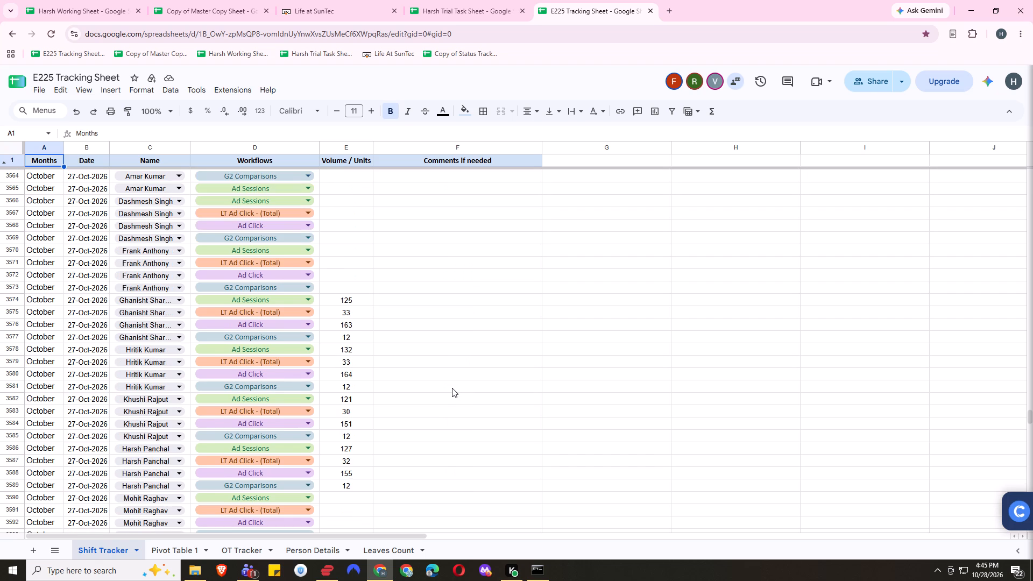
pyautogui.scroll(-4, 452, 388)
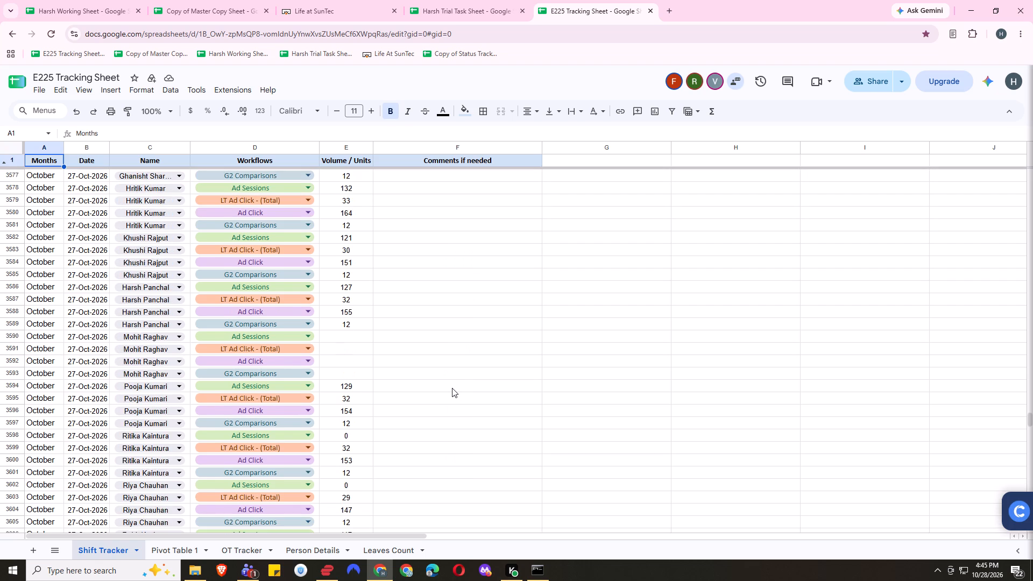
pyautogui.scroll(-10, 452, 386)
pyautogui.scroll(1, 450, 382)
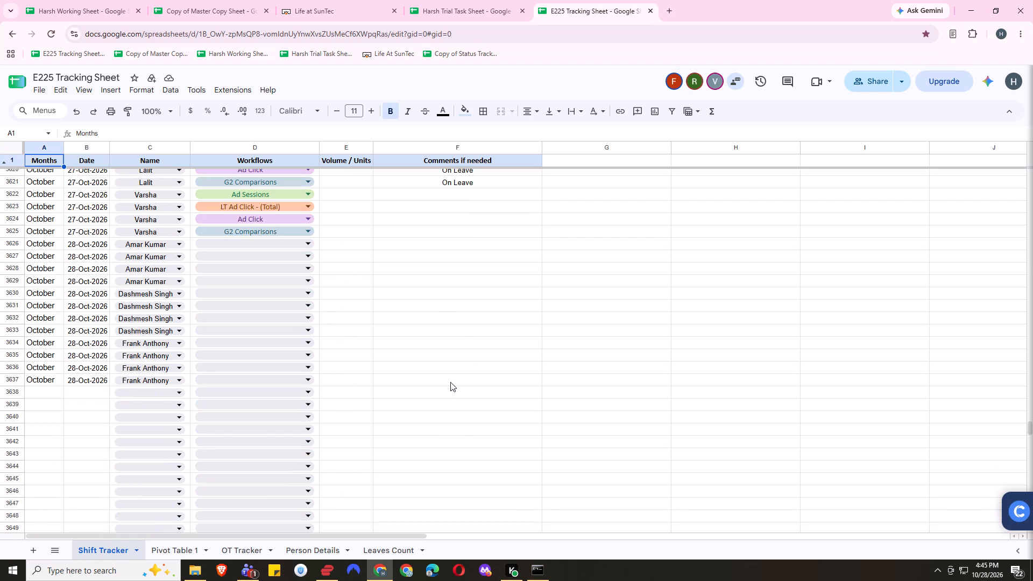
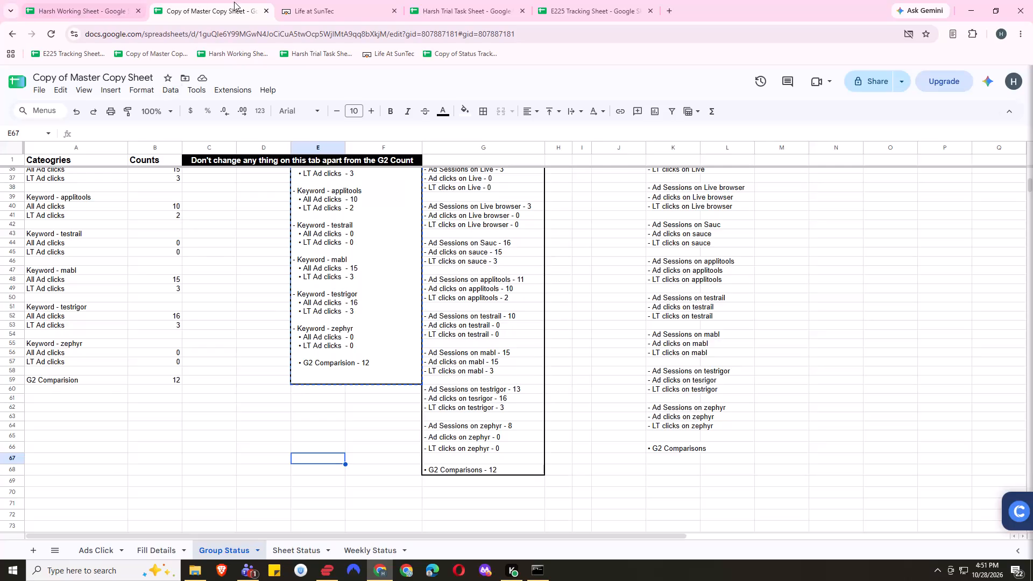
# Switch to the Life at SunTec dashboard to view the recent timesheet entries.
pyautogui.click(329, 10)
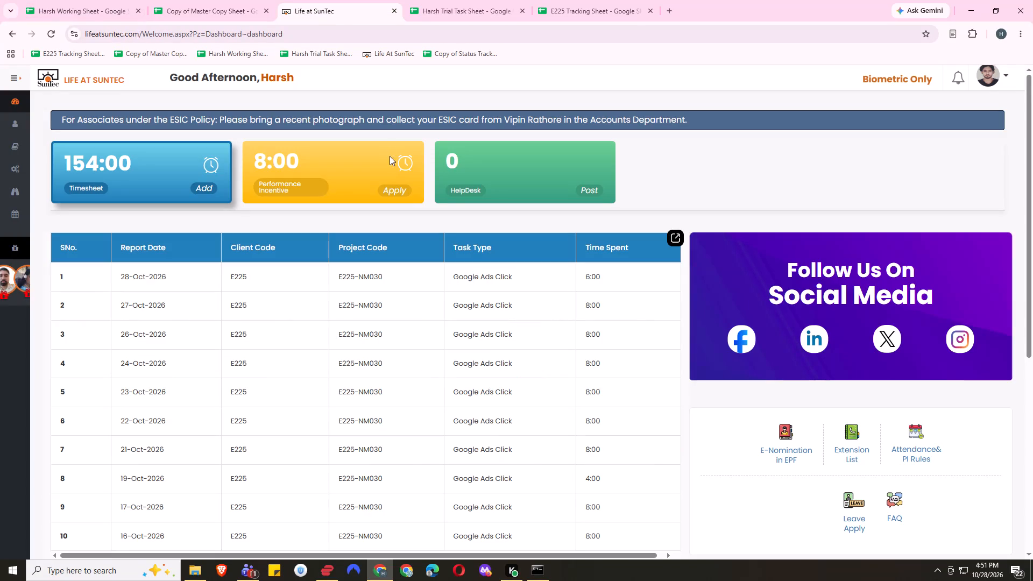
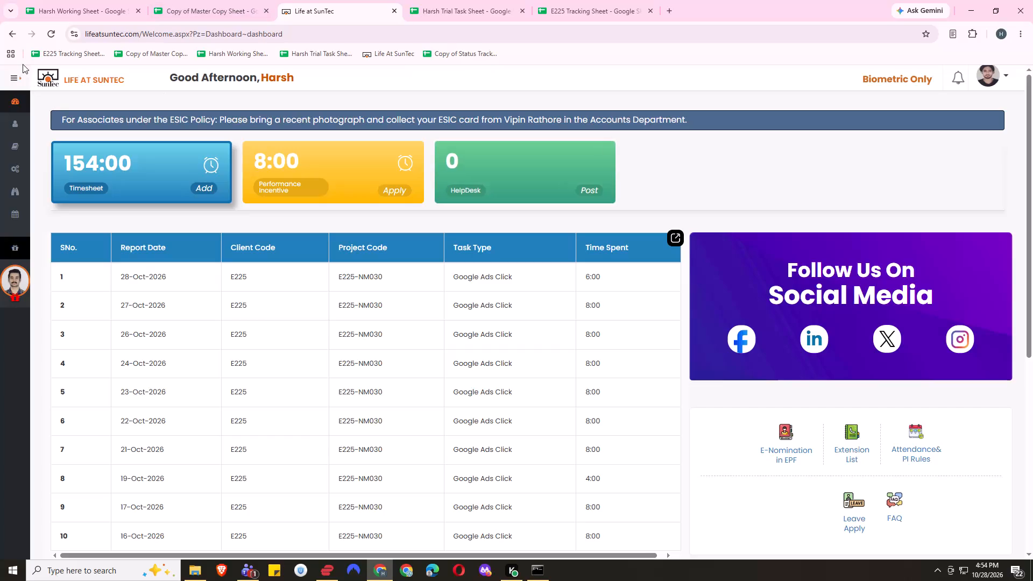
# Expand the side navigation on the Life at SunTec dashboard and browse through the Birthday List entries.
pyautogui.click(19, 80)
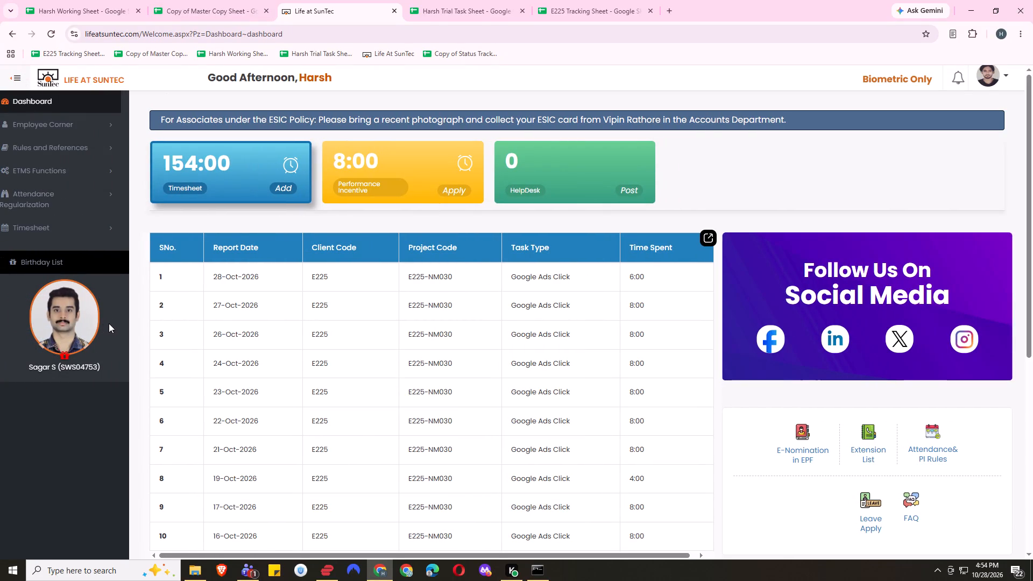
pyautogui.click(89, 343)
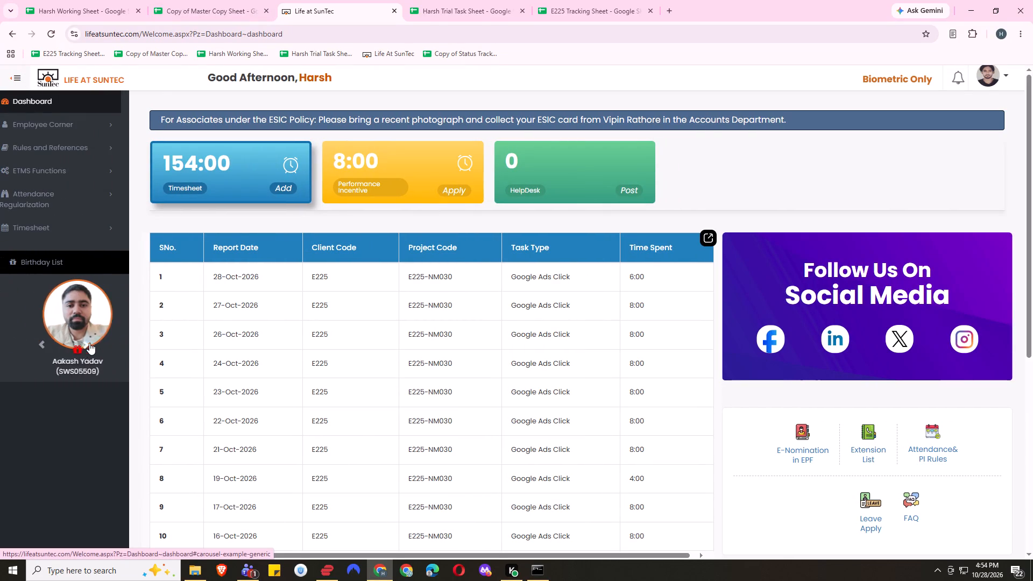
pyautogui.click(89, 343)
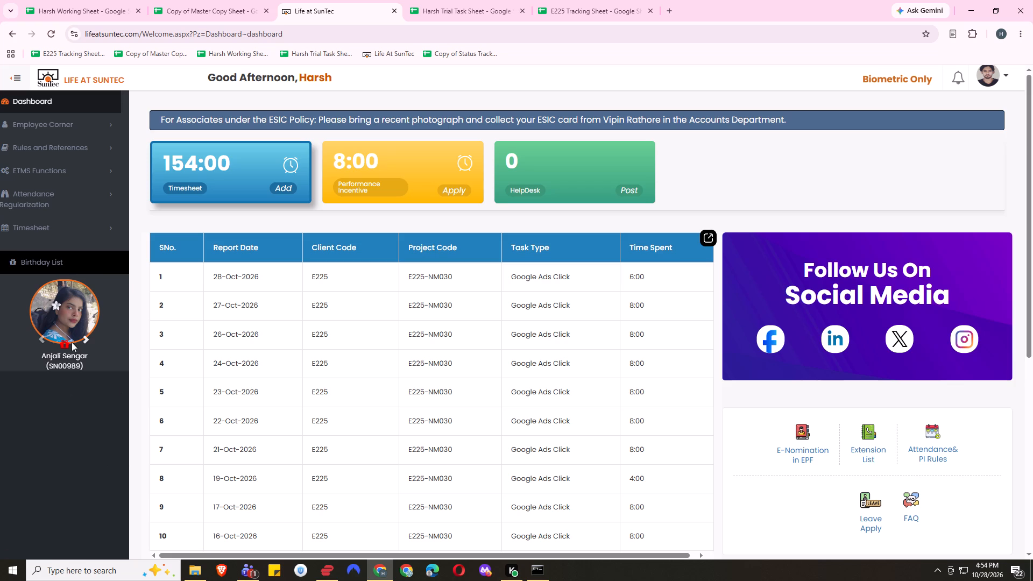
pyautogui.click(84, 336)
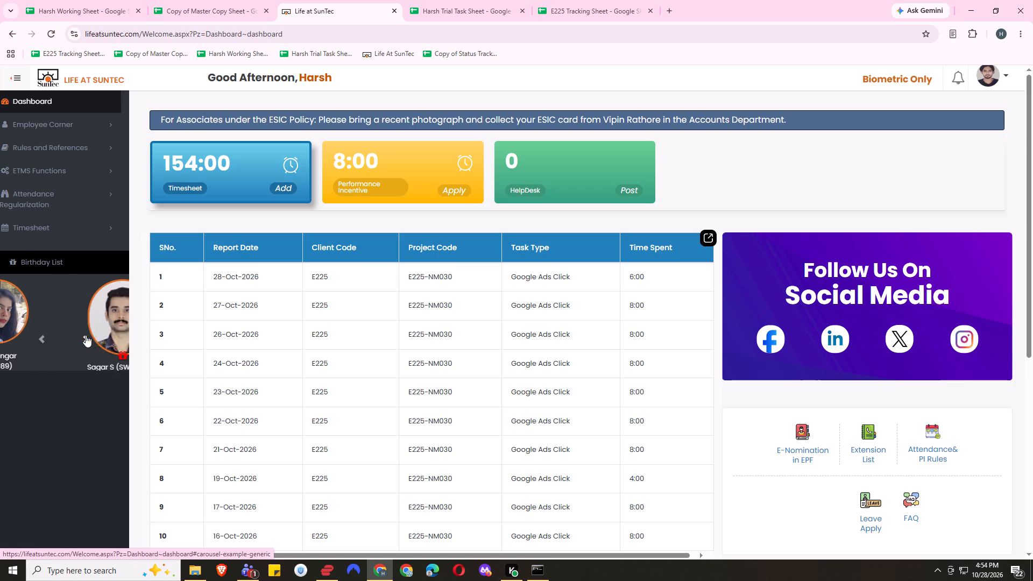
pyautogui.click(86, 336)
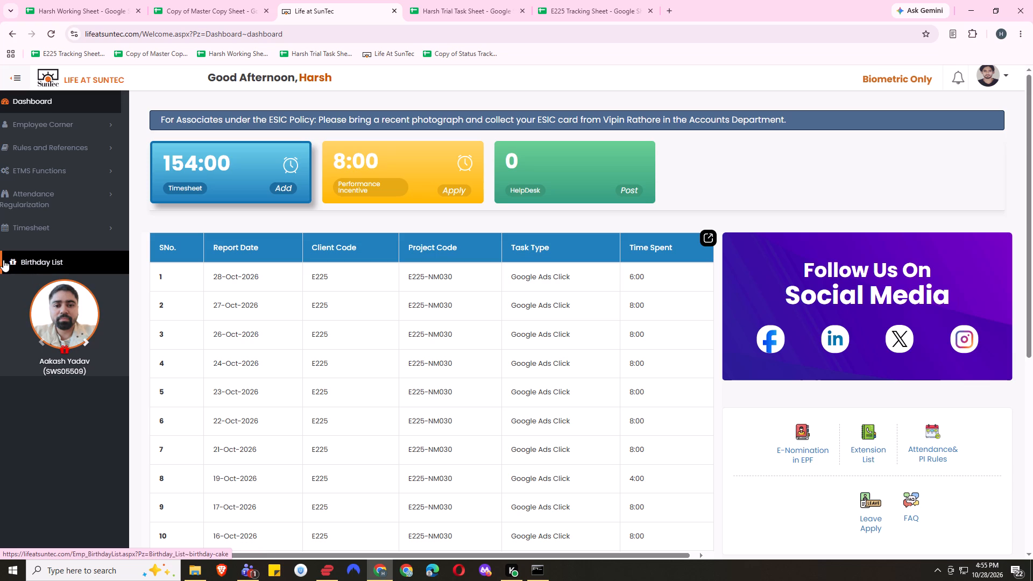
# Switch to the E225 Tracking Sheet, reload it, and look for the latest entries in the Shift Tracker.
pyautogui.click(562, 0)
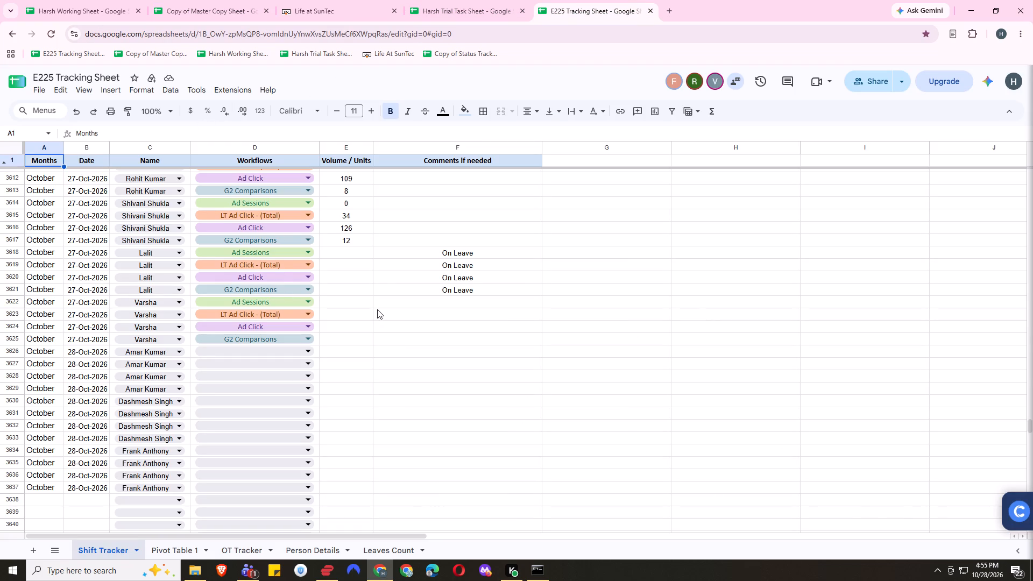
pyautogui.click(51, 30)
pyautogui.scroll(-18, 288, 222)
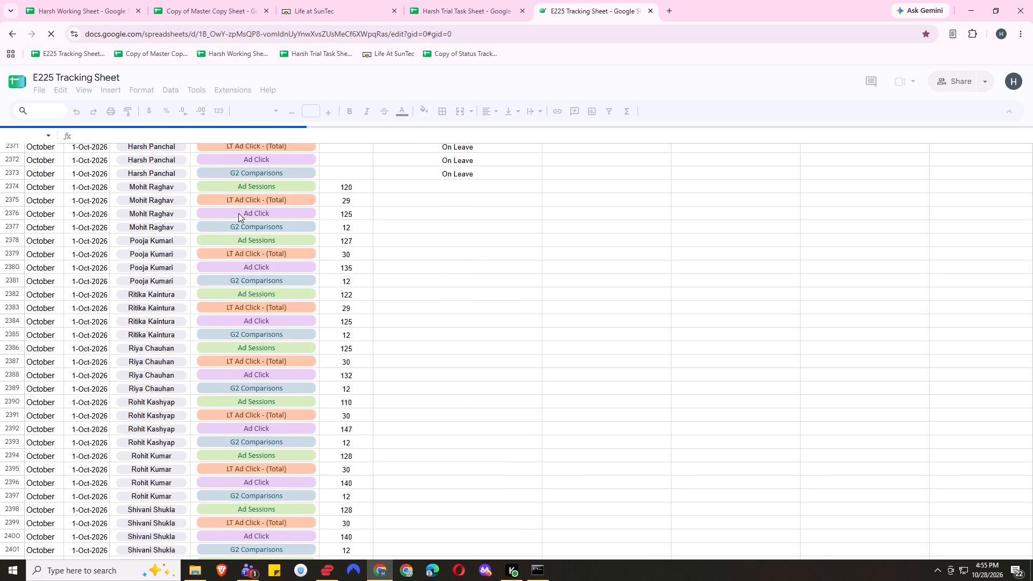
pyautogui.scroll(-20, 238, 213)
pyautogui.scroll(-11, 238, 213)
pyautogui.scroll(-10, 524, 349)
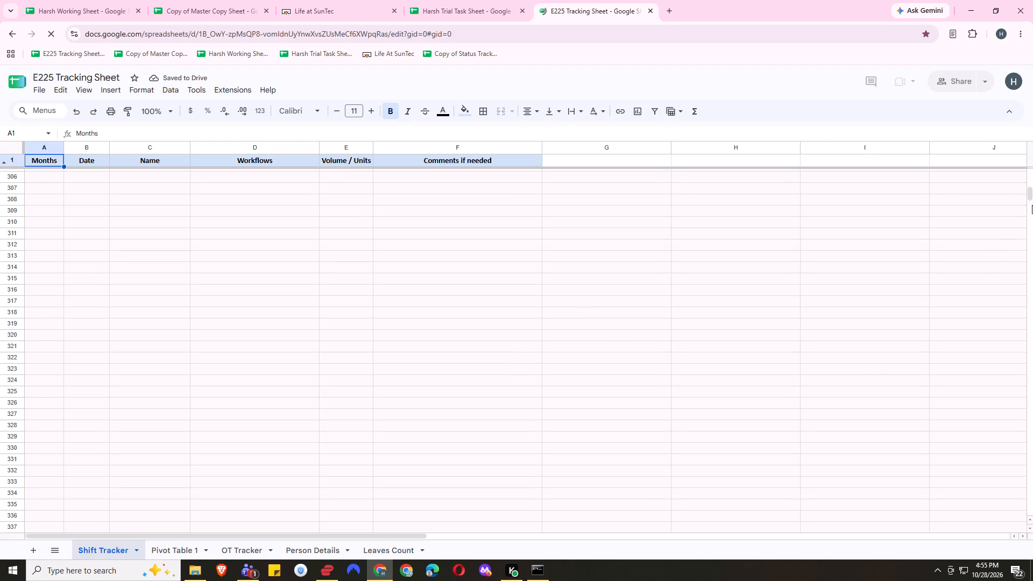
pyautogui.moveTo(1030, 195); pyautogui.dragTo(1030, 322)
pyautogui.scroll(-6, 536, 438)
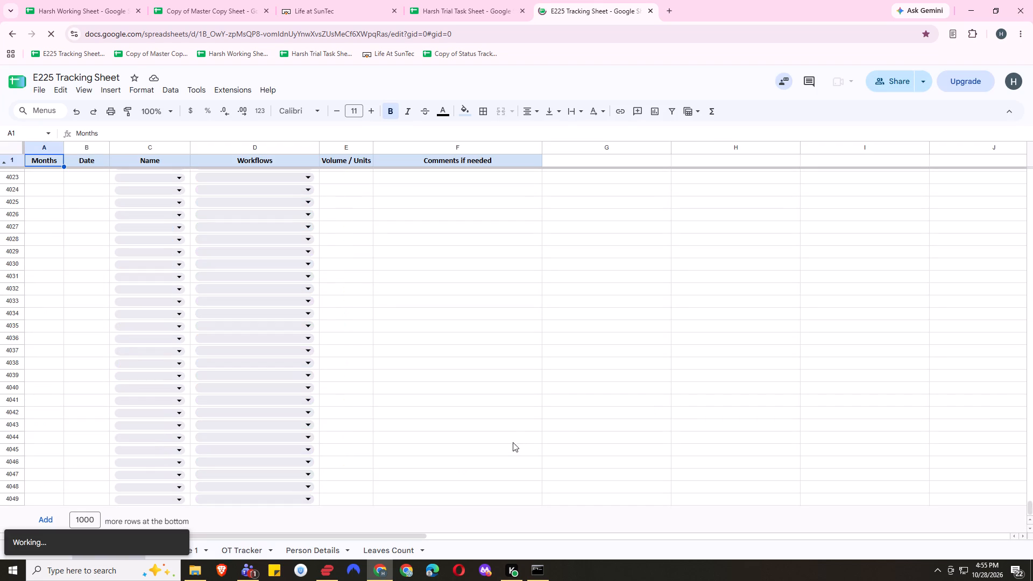
pyautogui.scroll(4, 504, 419)
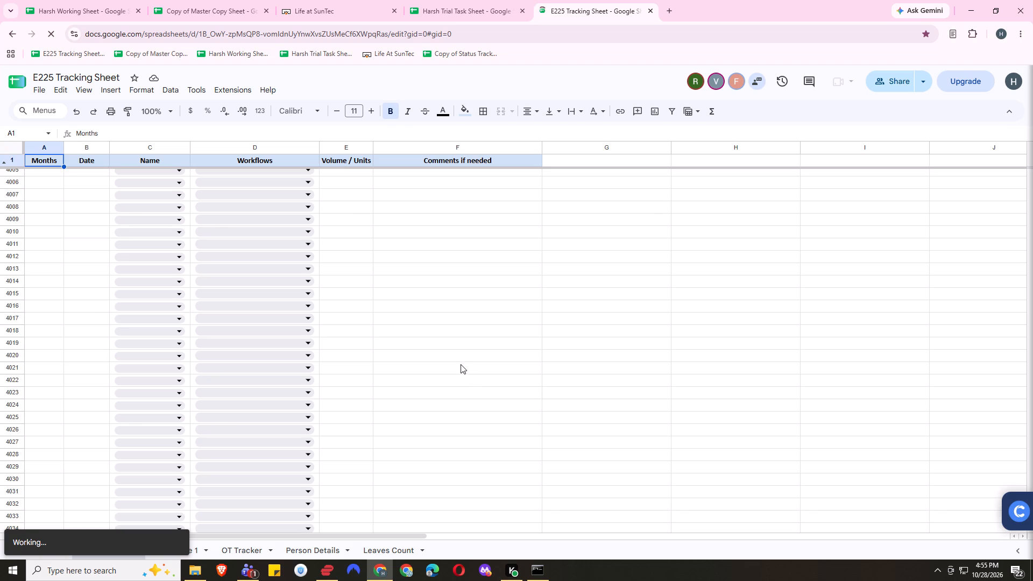
pyautogui.scroll(4, 423, 300)
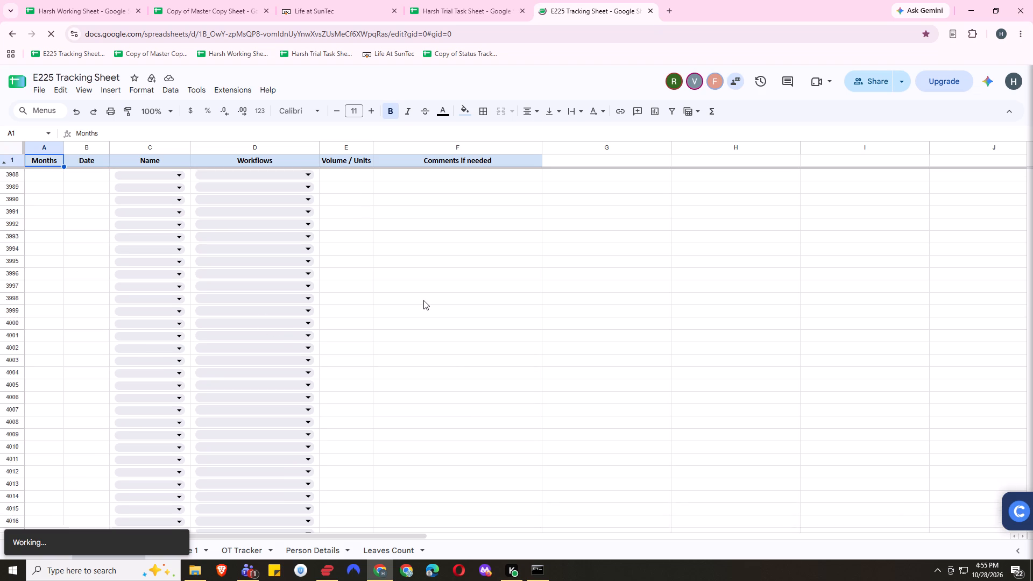
pyautogui.scroll(5, 423, 300)
# Close the running command-line window.
pyautogui.rightClick(547, 572)
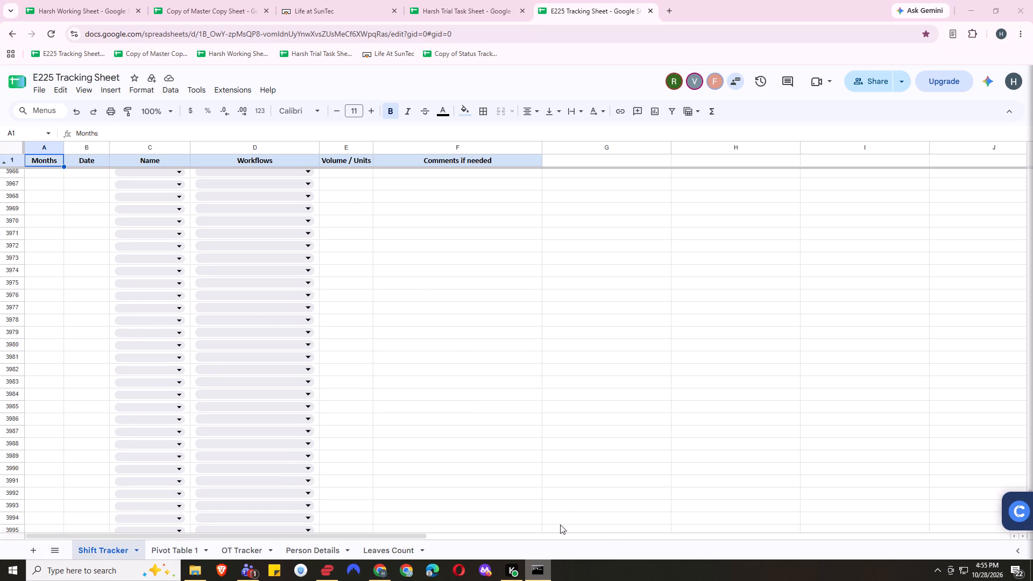
pyautogui.click(549, 541)
# Examine the Shift Tracker rows for 27-Oct-2026 and 28-Oct-2026 in the E225 Tracking Sheet.
pyautogui.scroll(10, 523, 471)
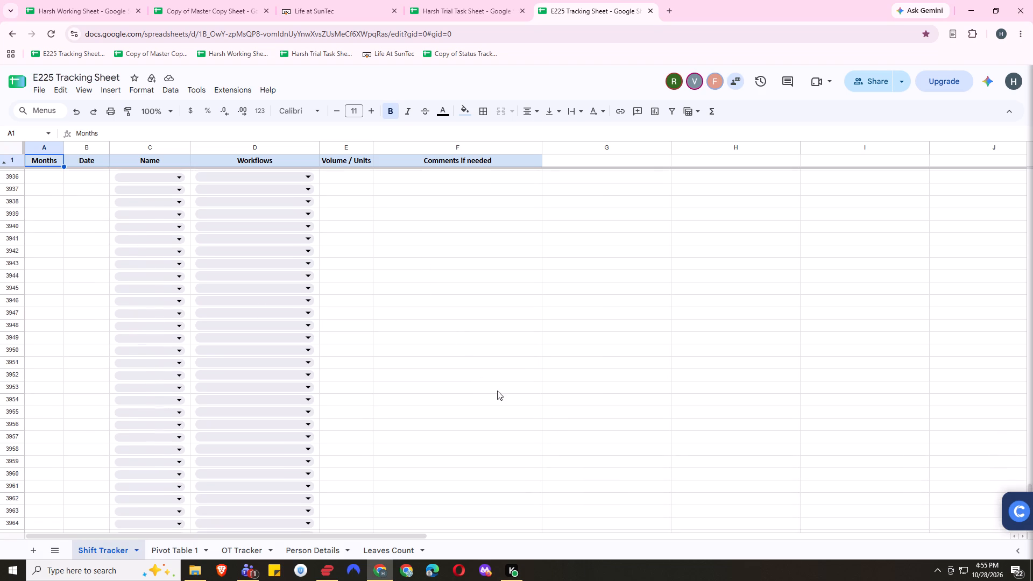
pyautogui.scroll(8, 497, 391)
pyautogui.scroll(1, 989, 284)
pyautogui.scroll(-1, 1005, 423)
pyautogui.moveTo(1030, 485); pyautogui.dragTo(1018, 401)
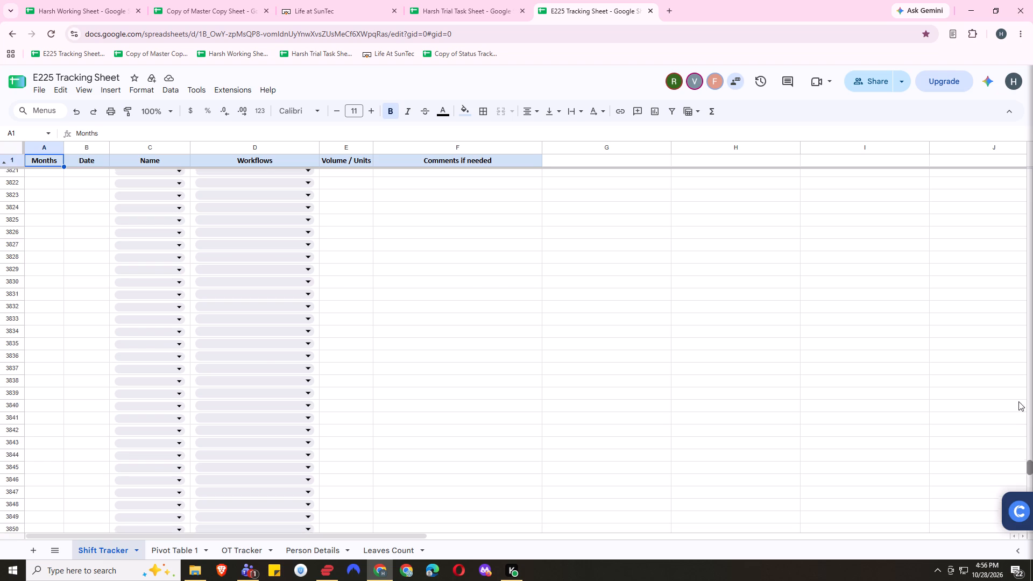
pyautogui.moveTo(1018, 401); pyautogui.dragTo(1032, 442)
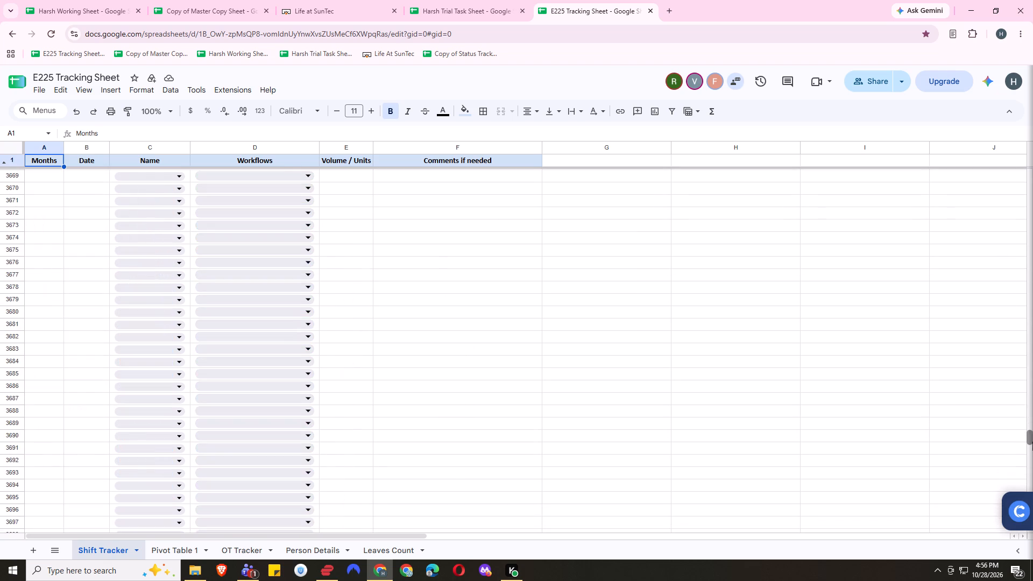
pyautogui.moveTo(1032, 442); pyautogui.dragTo(1031, 431)
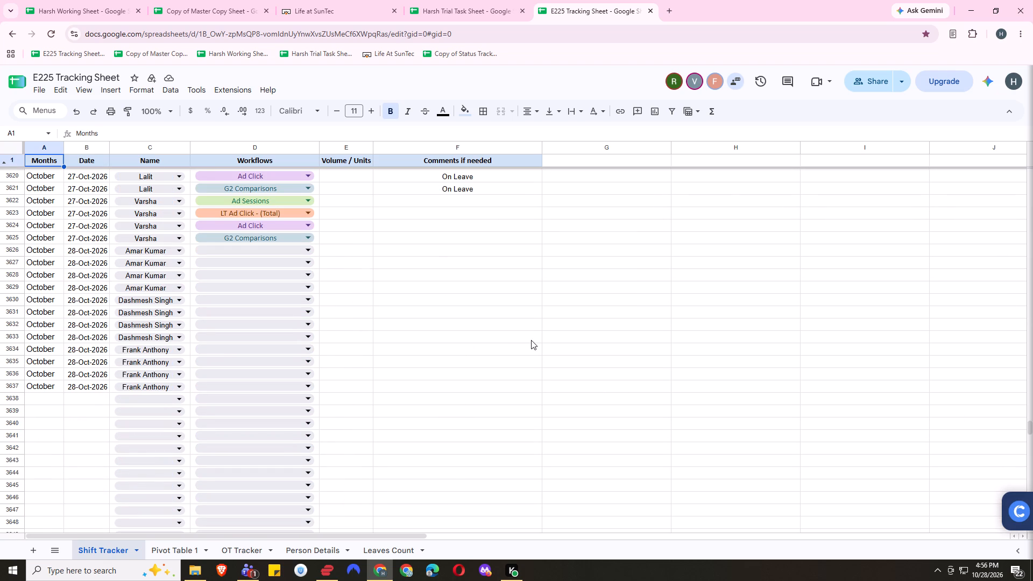
pyautogui.scroll(3, 531, 340)
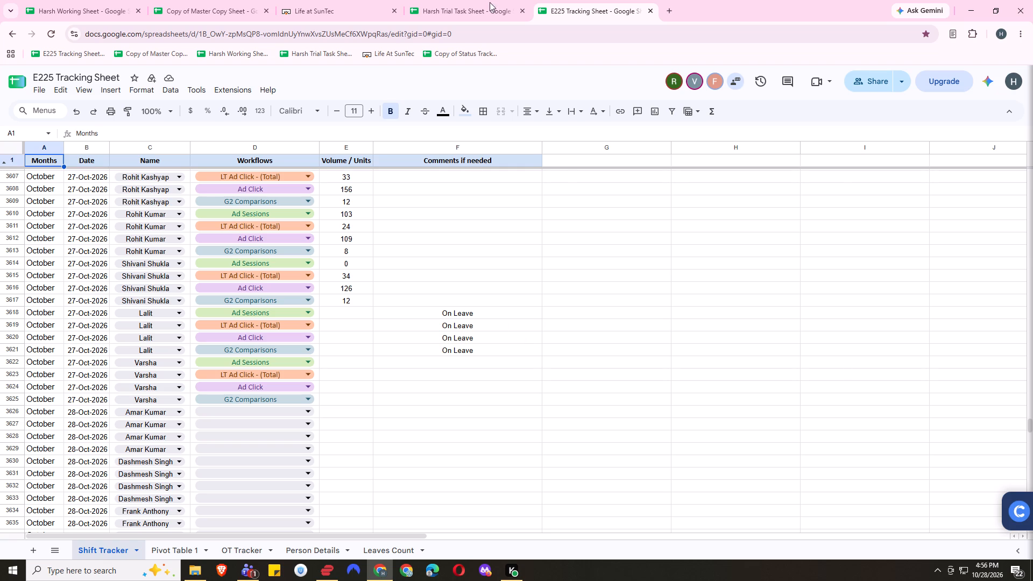
# View the Harsh Trial Task Sheet, timesheet dashboard and Copy of Master Copy Sheet, ending on the Harsh Working Sheet's Ads Clicked Tracker.
pyautogui.click(468, 0)
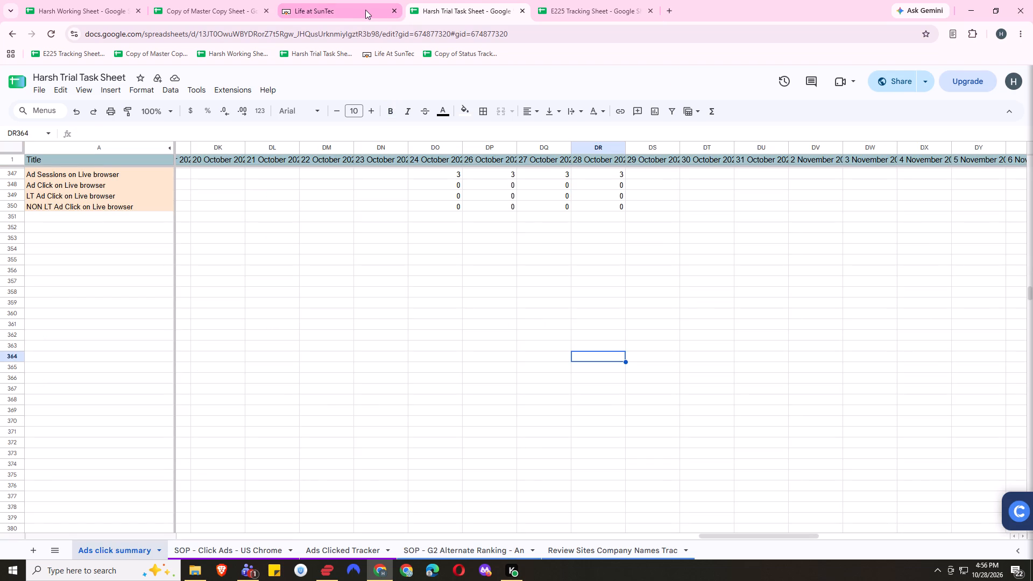
pyautogui.click(360, 10)
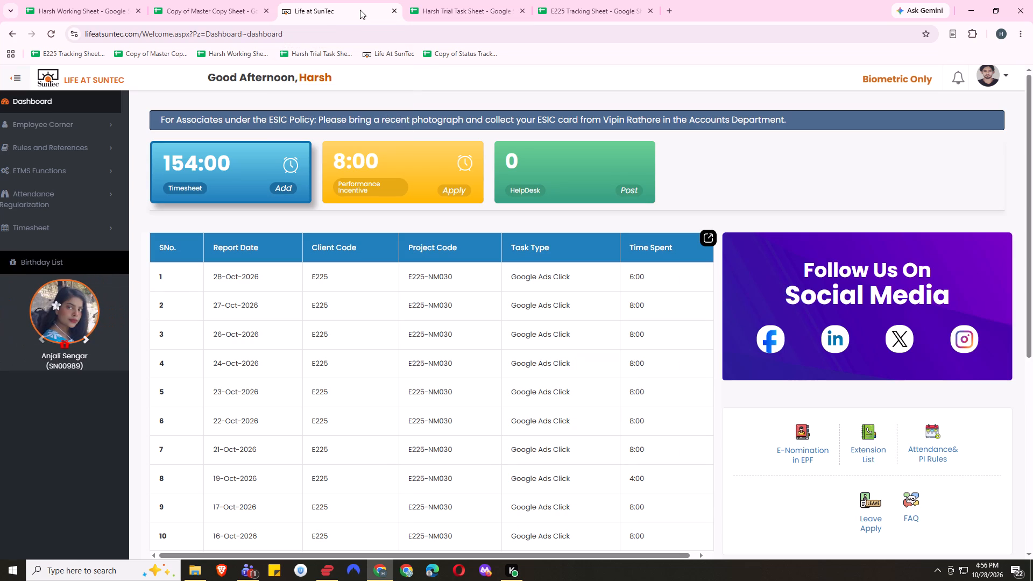
pyautogui.click(216, 0)
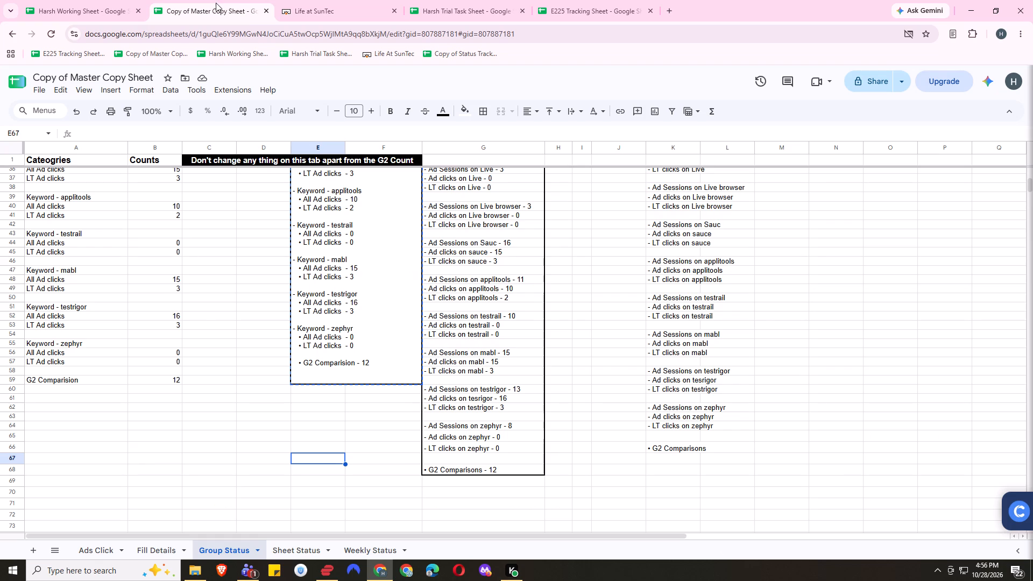
pyautogui.click(112, 0)
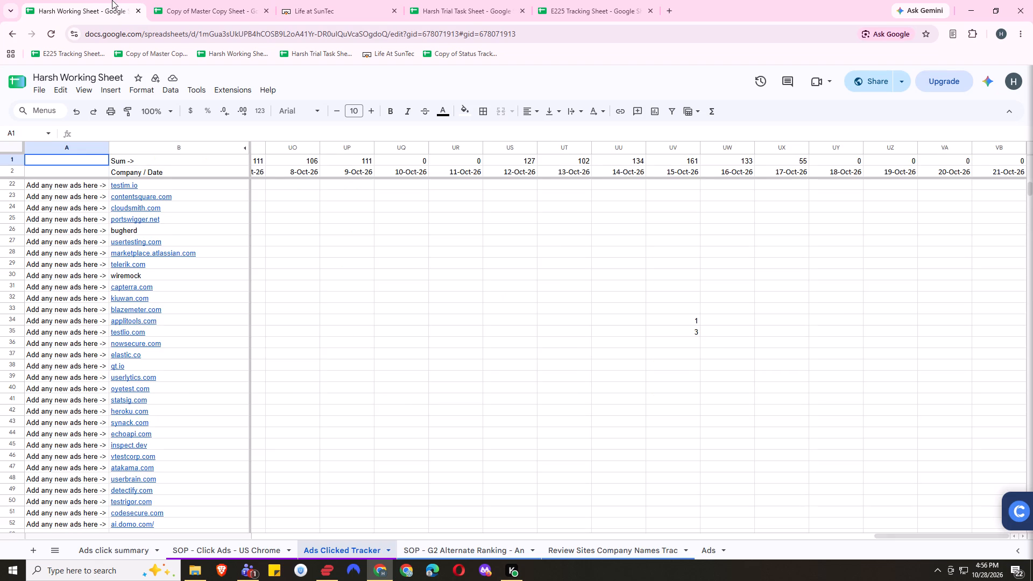